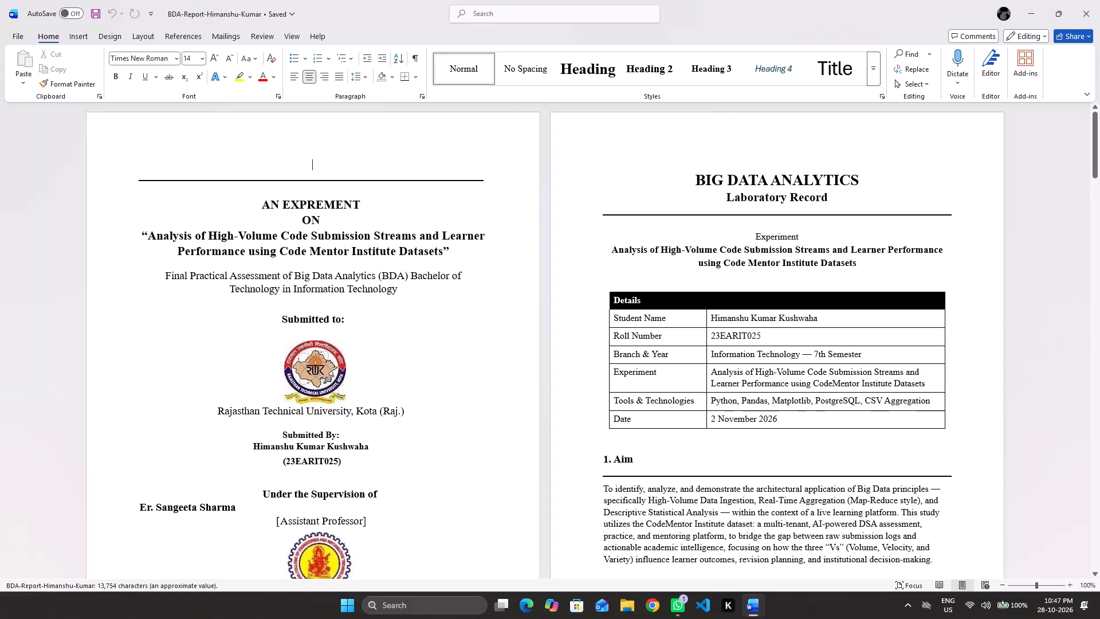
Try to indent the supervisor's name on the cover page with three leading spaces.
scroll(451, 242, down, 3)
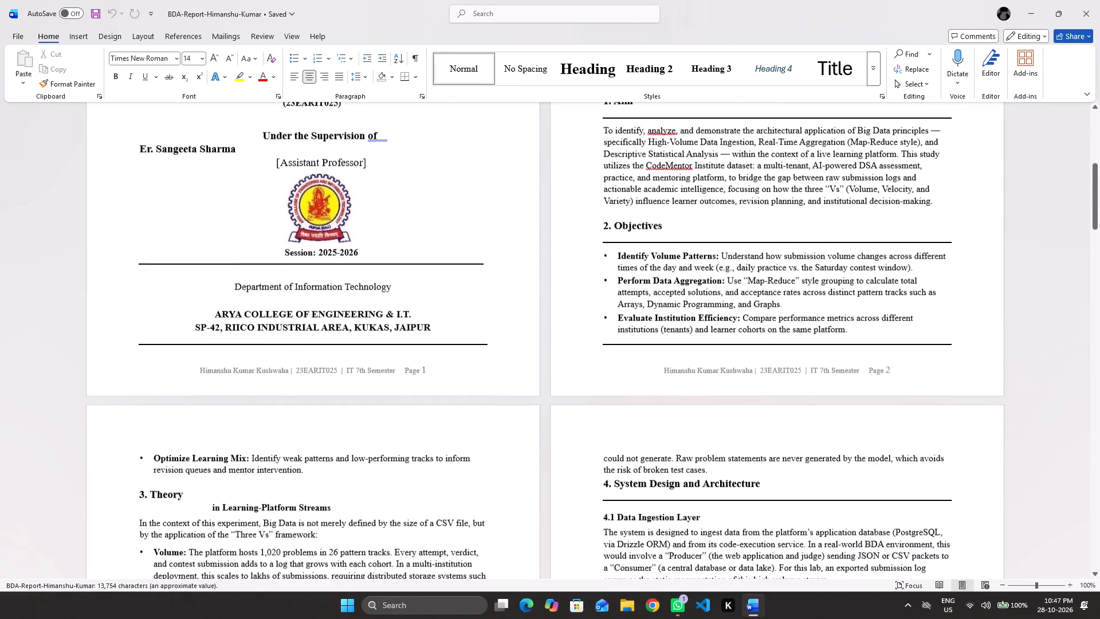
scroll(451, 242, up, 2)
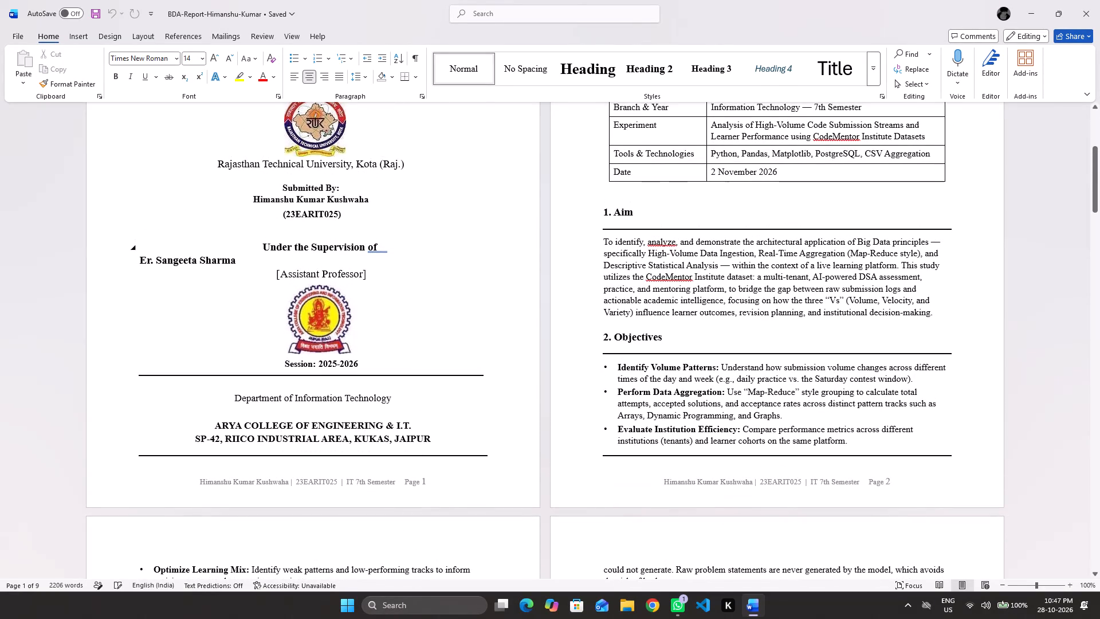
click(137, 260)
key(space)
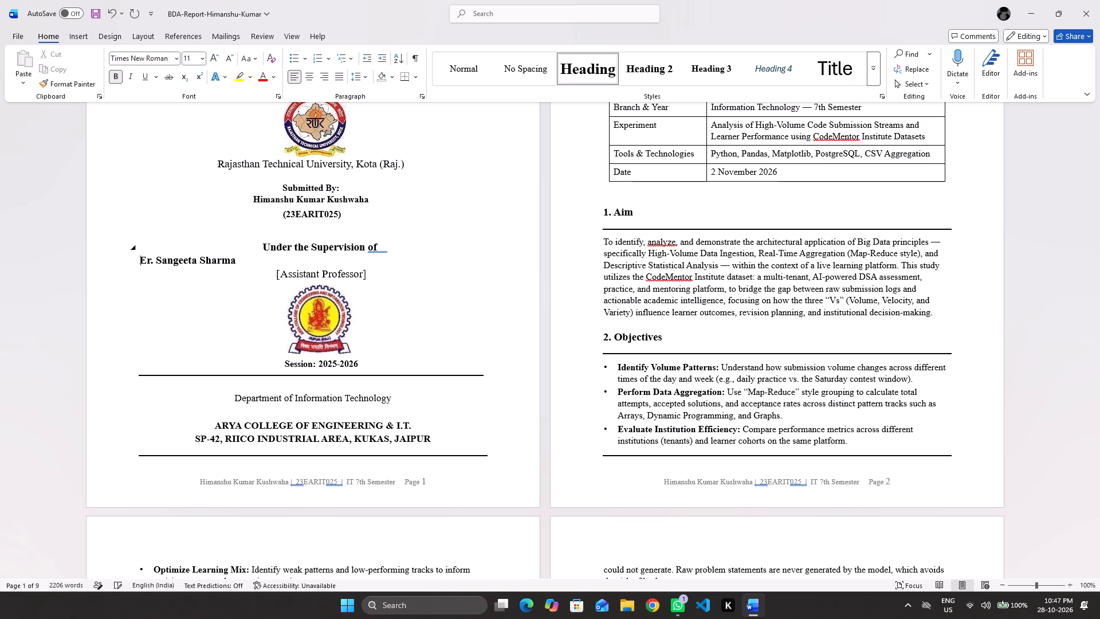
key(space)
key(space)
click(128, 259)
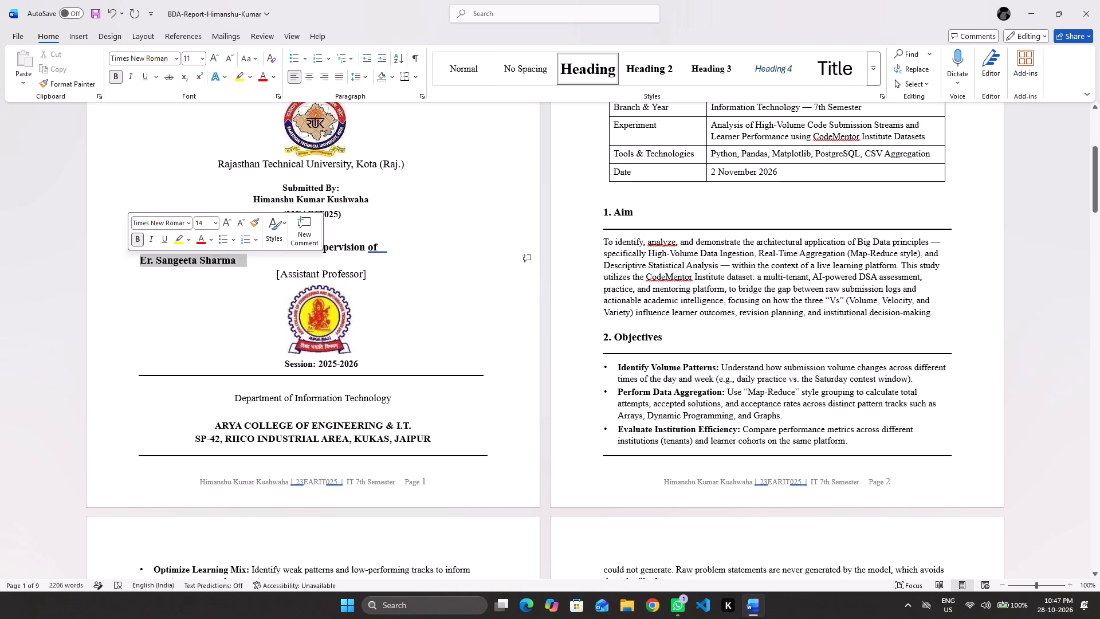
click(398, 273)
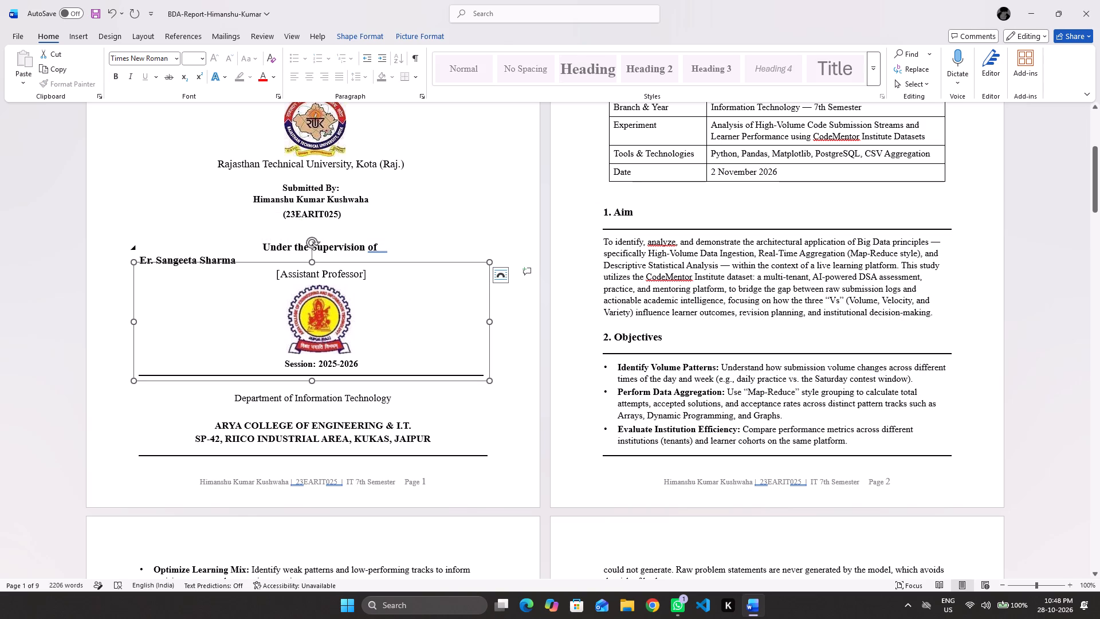
Move the supervisor's name onto a new line directly below "Under the Supervision of", indented with 20 spaces.
click(234, 252)
click(238, 263)
drag(238, 263, 143, 256)
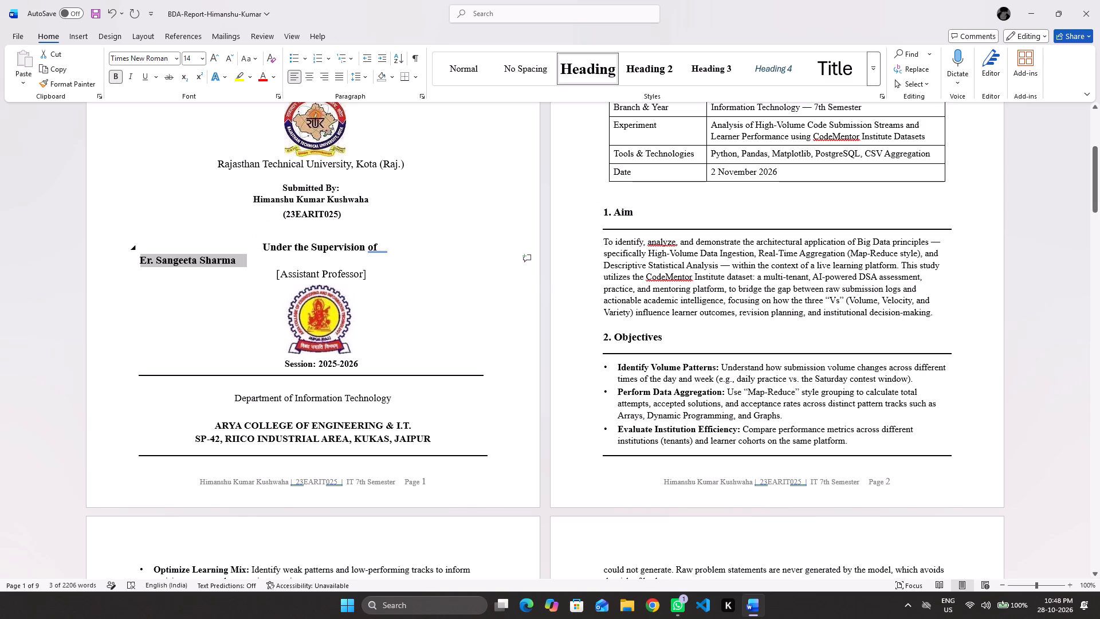
key(ctrl+x)
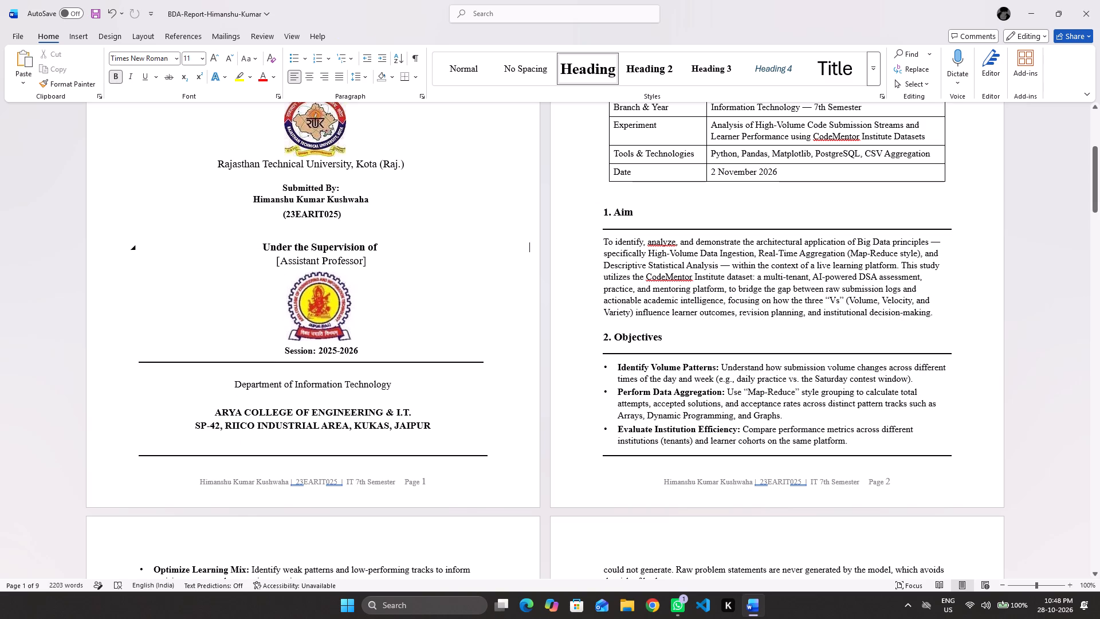
click(400, 248)
click(379, 247)
key(Return)
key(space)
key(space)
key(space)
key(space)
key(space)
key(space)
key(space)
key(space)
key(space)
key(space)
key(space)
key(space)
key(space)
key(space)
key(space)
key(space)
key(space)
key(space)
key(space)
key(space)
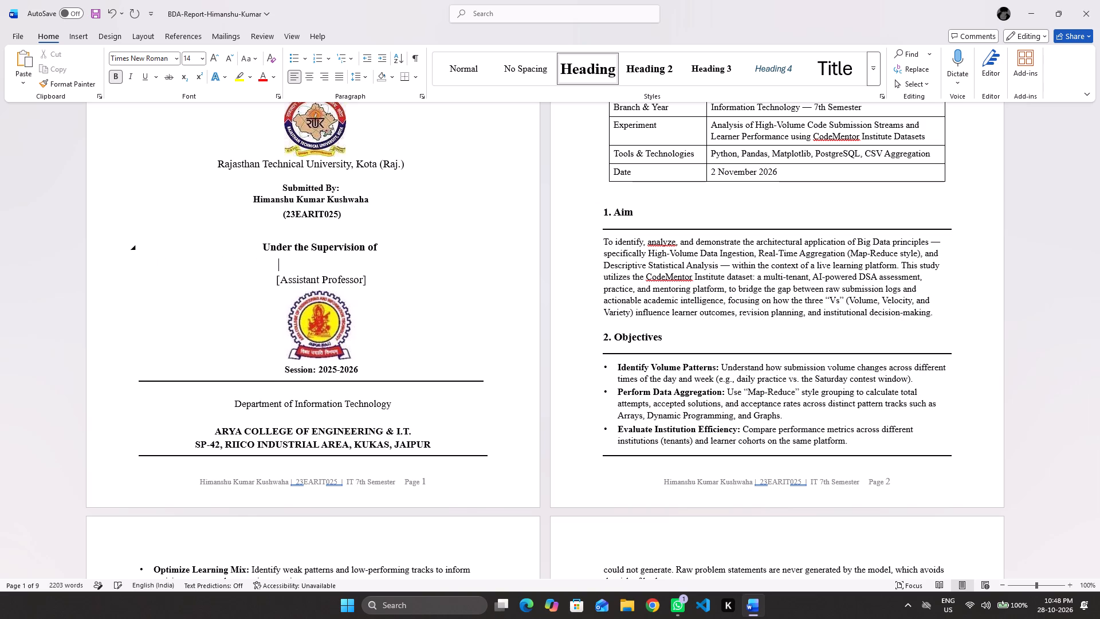
key(ctrl+v)
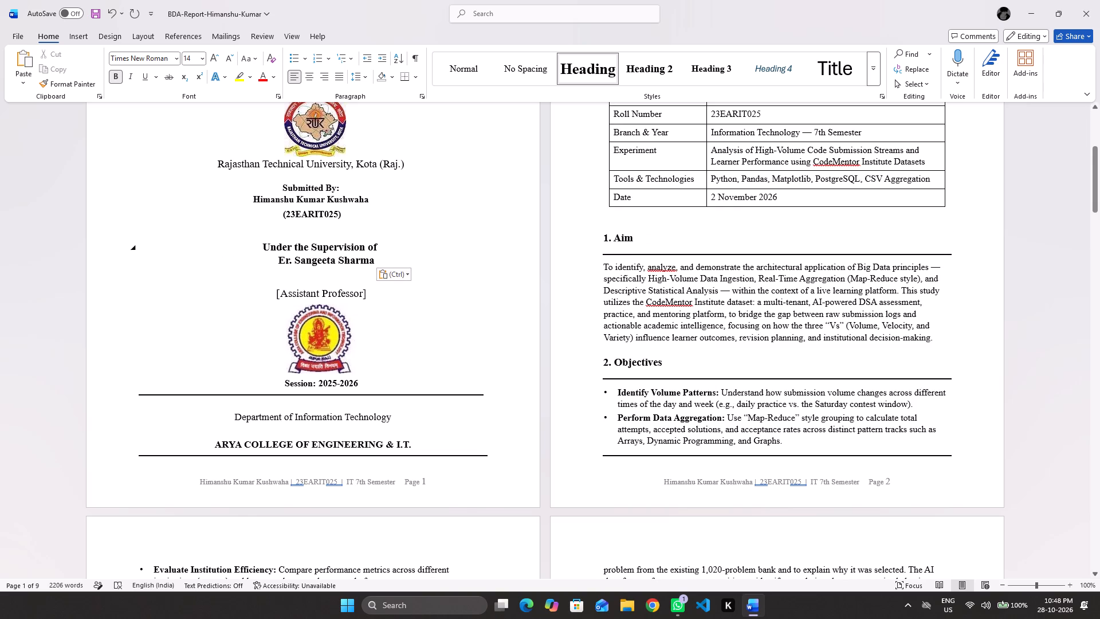
Remove the extra blank space between the supervisor's name and "[Assistant Professor]".
key(Delete)
key(Delete)
key(Delete)
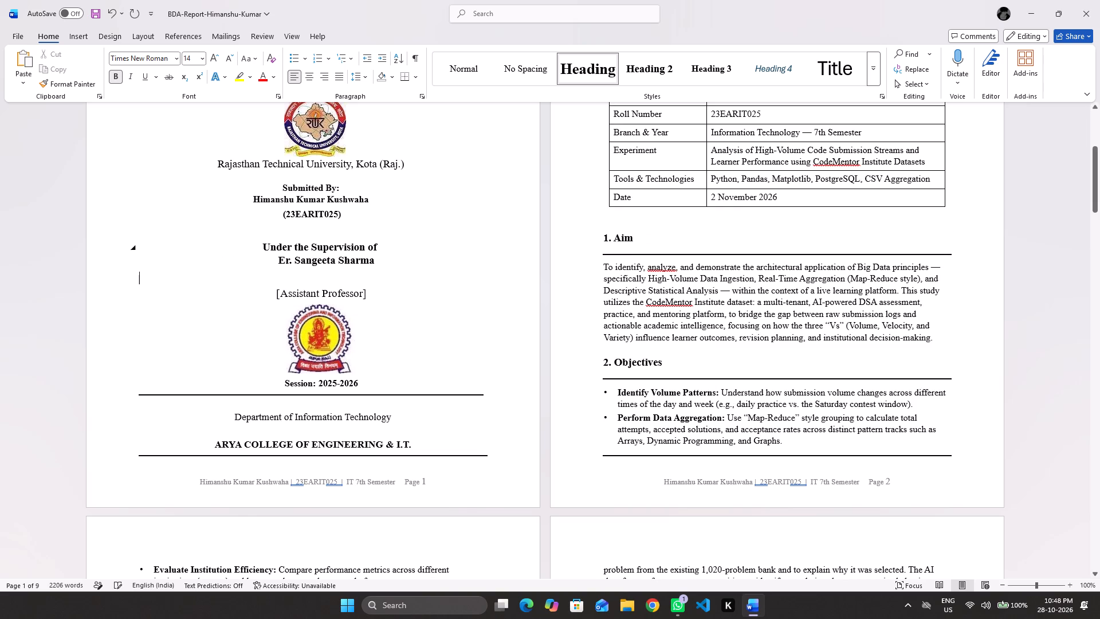
key(BackSpace)
key(BackSpace)
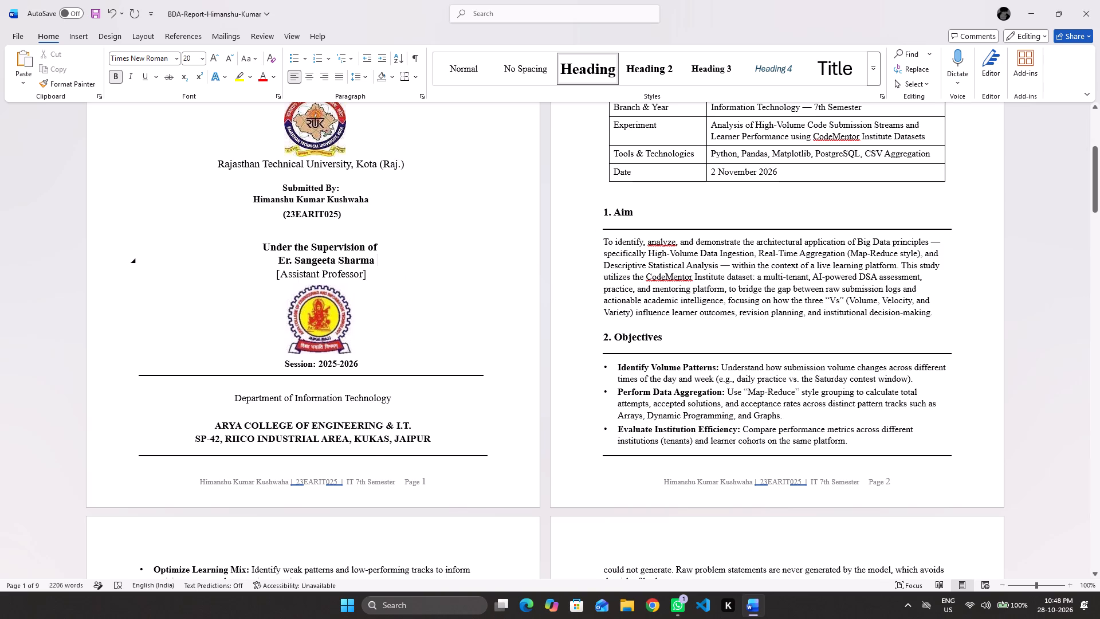
Centre the supervisor's name under its heading by reducing its leading indent by two spaces.
click(278, 257)
key(BackSpace)
key(BackSpace)
key(BackSpace)
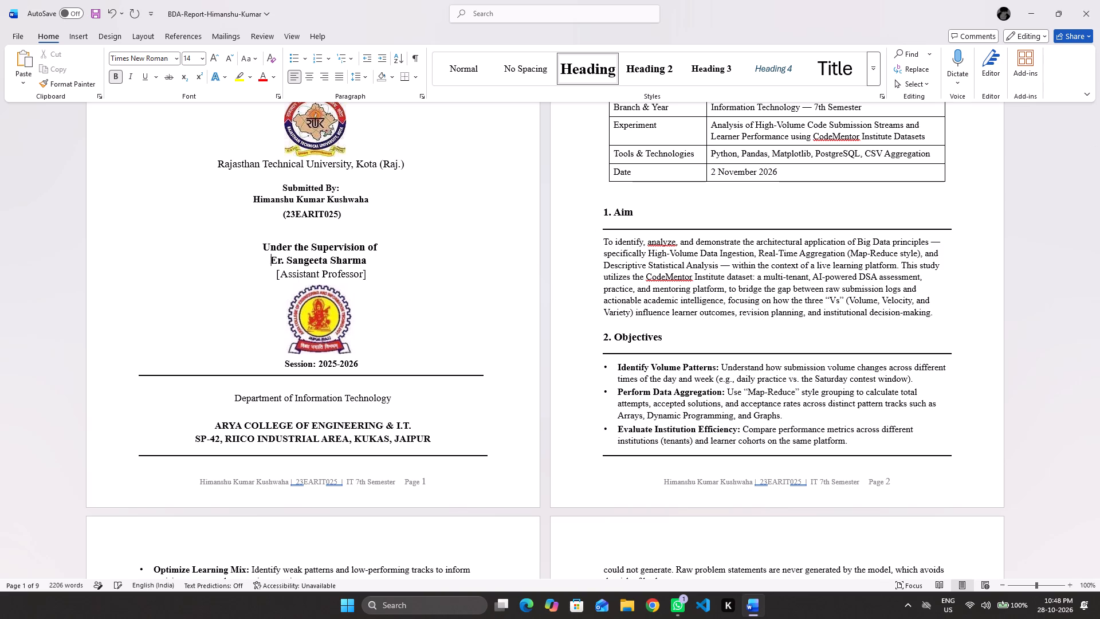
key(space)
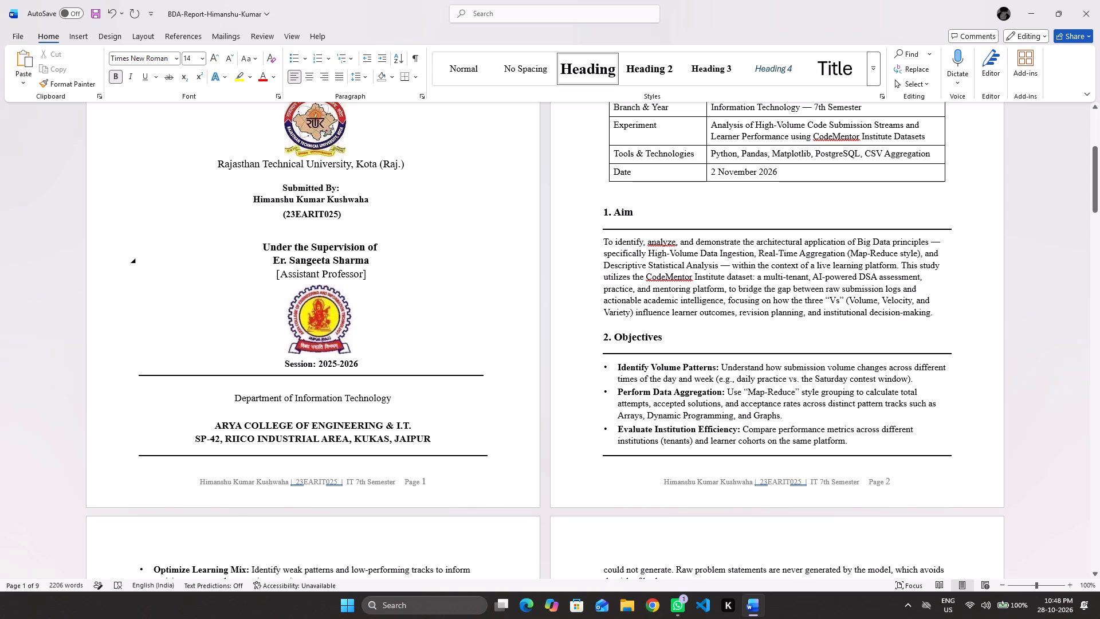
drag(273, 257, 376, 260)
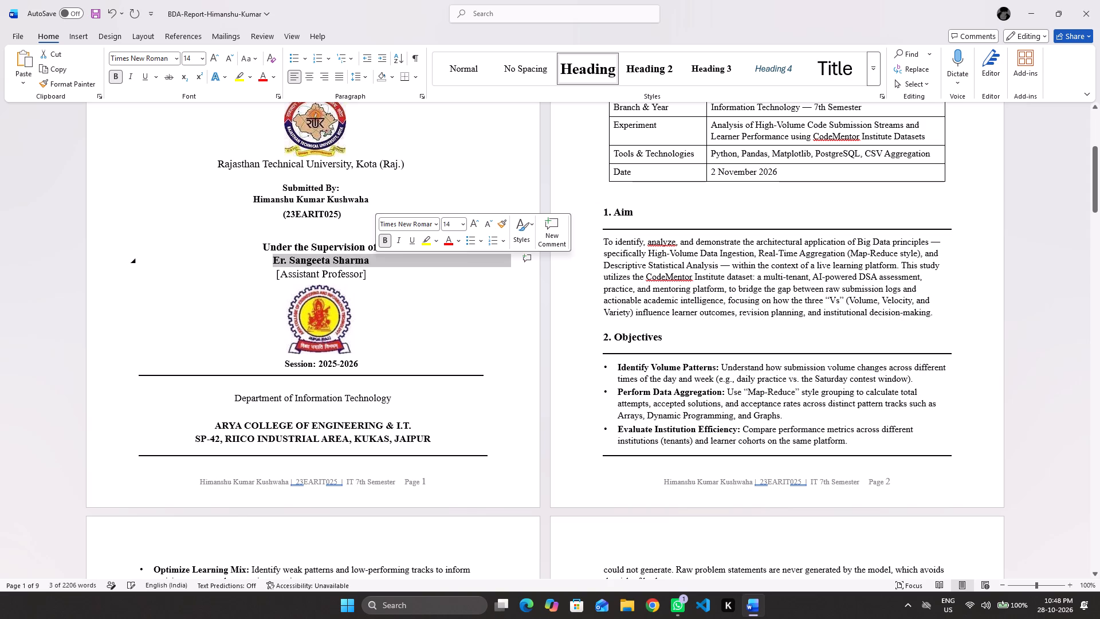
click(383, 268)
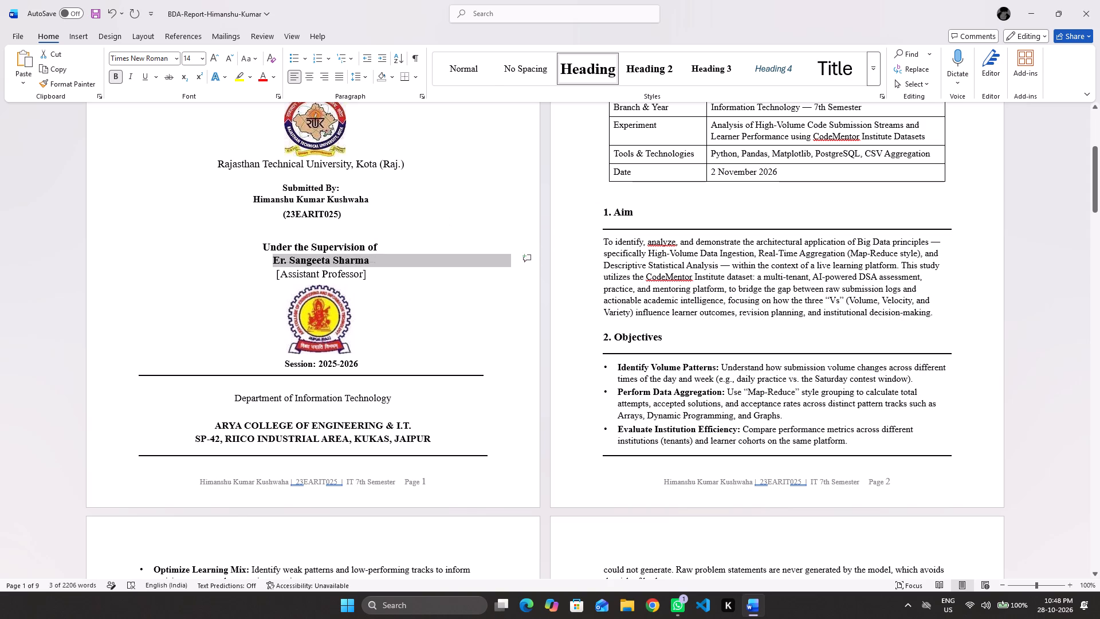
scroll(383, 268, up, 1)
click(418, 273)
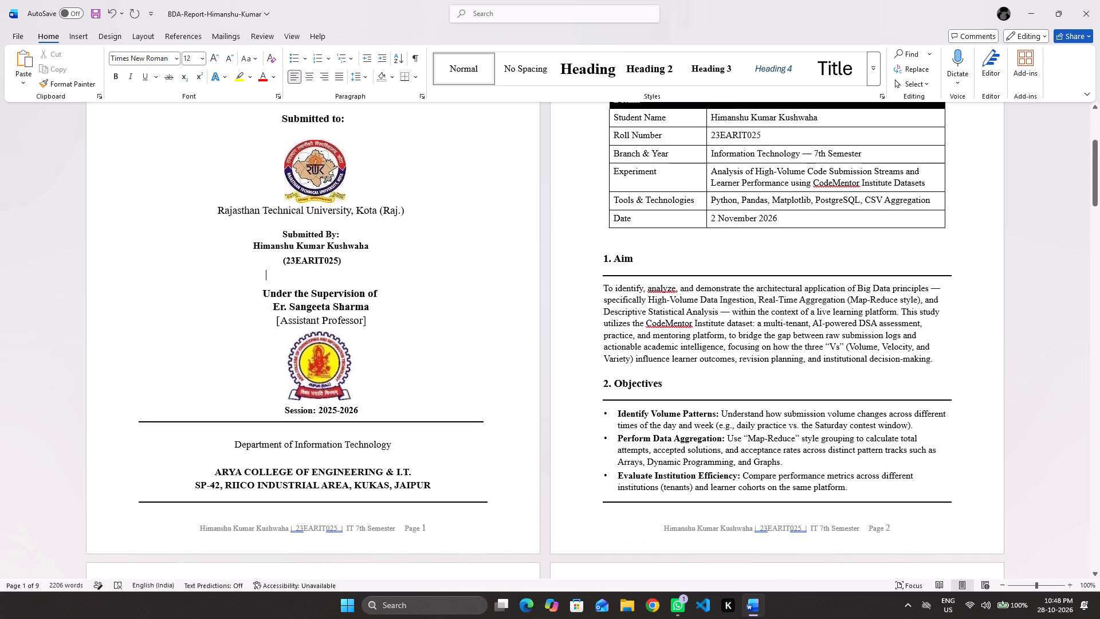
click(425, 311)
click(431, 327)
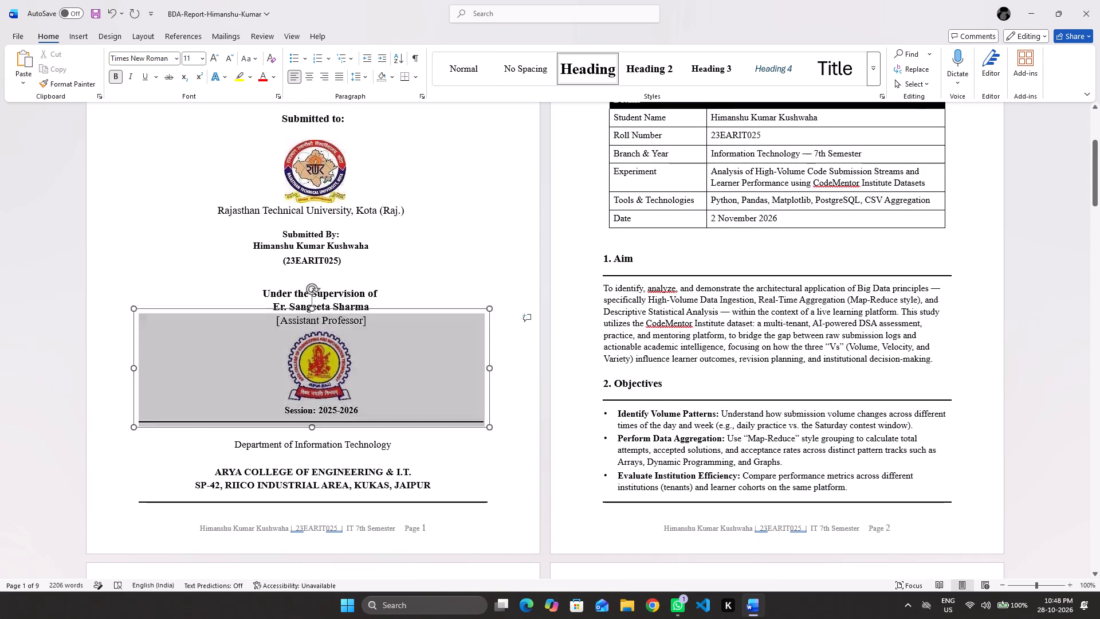
Look over the report's cover page, body sections and closing page to check the overall layout.
click(485, 307)
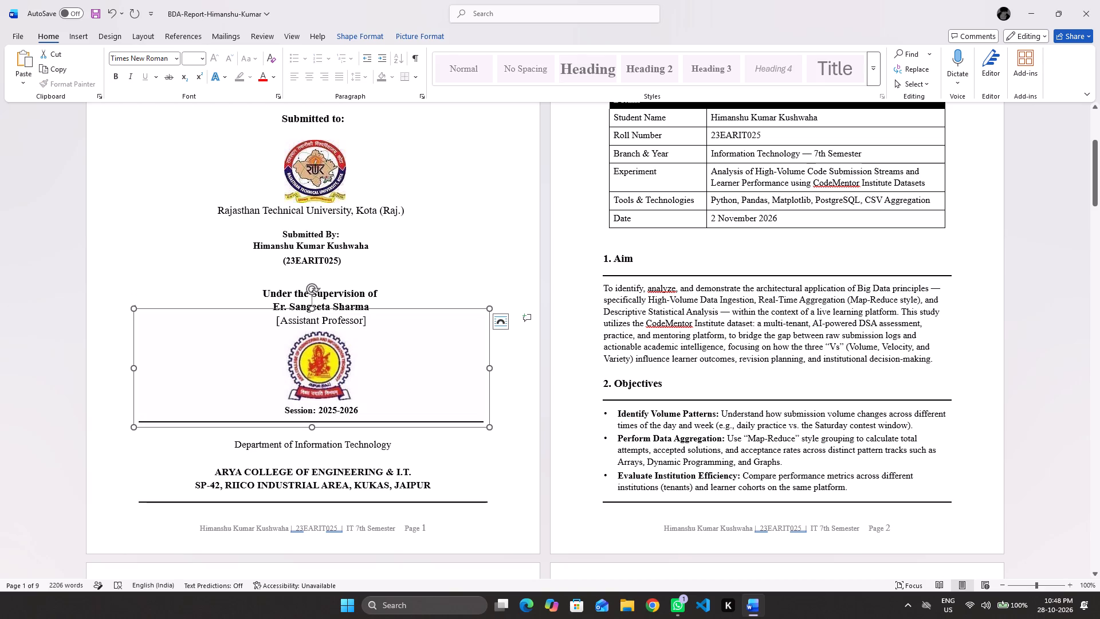
click(467, 278)
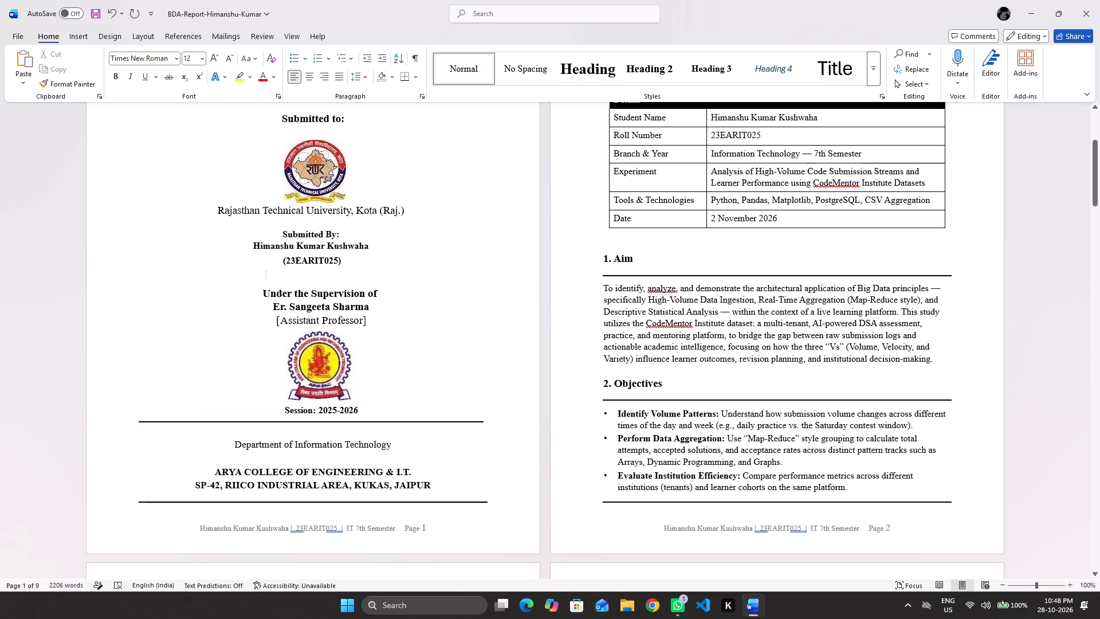
scroll(486, 322, up, 2)
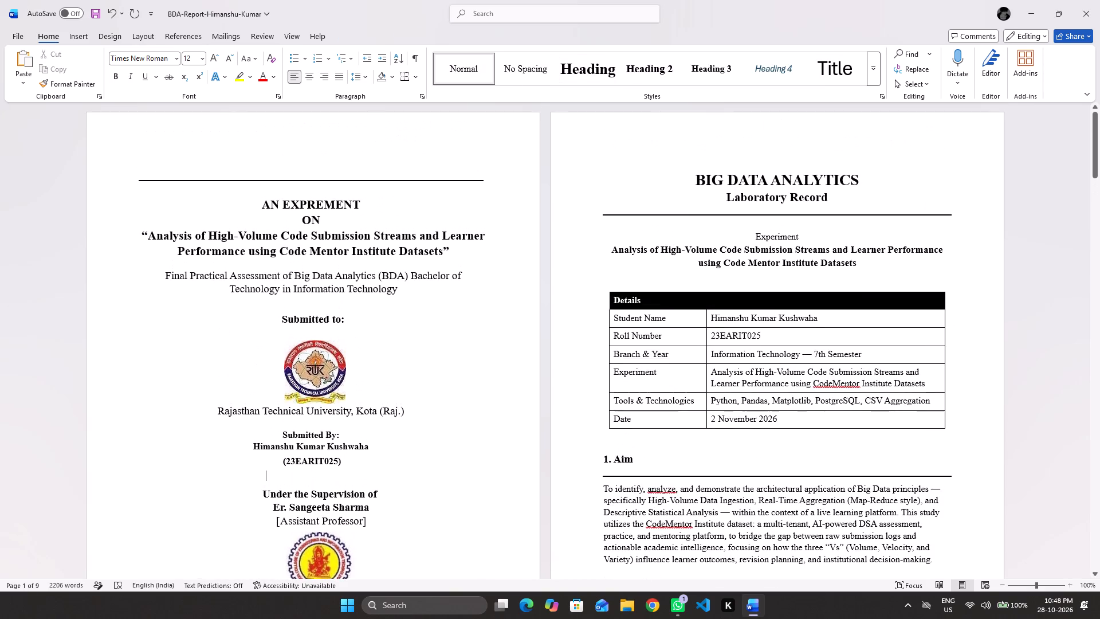
scroll(486, 322, up, 1)
scroll(486, 322, down, 2)
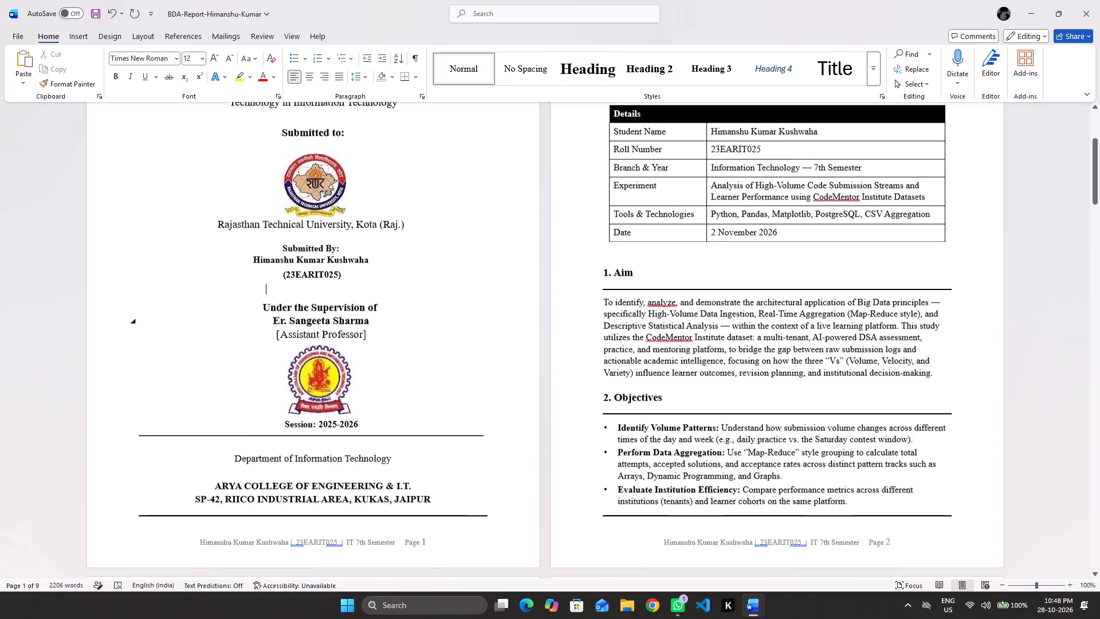
scroll(486, 322, down, 4)
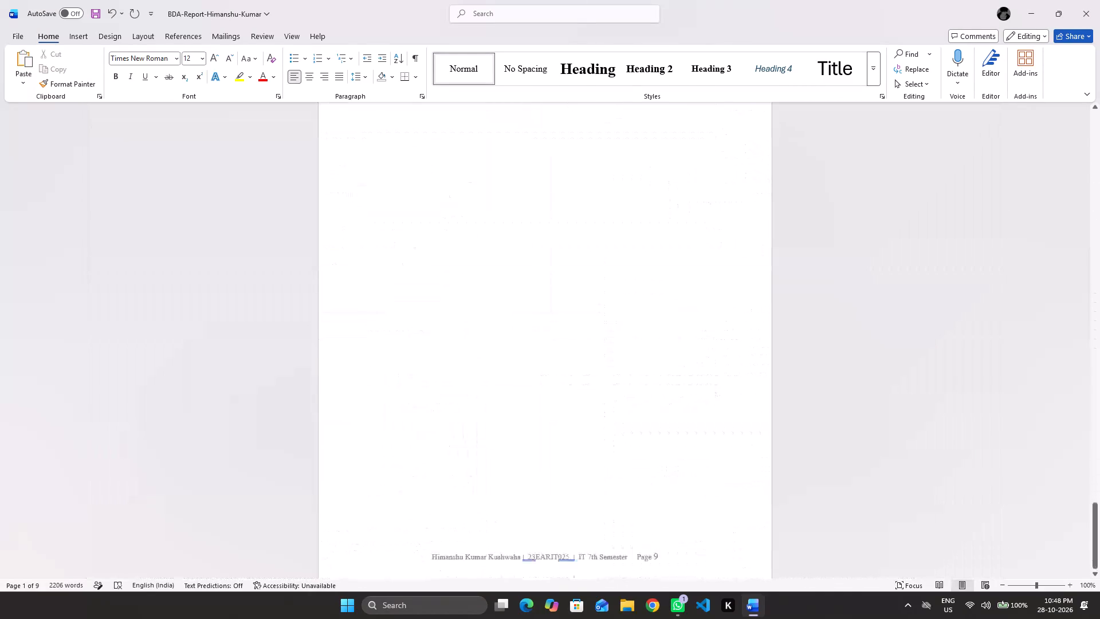
scroll(486, 322, down, 3)
scroll(486, 322, up, 3)
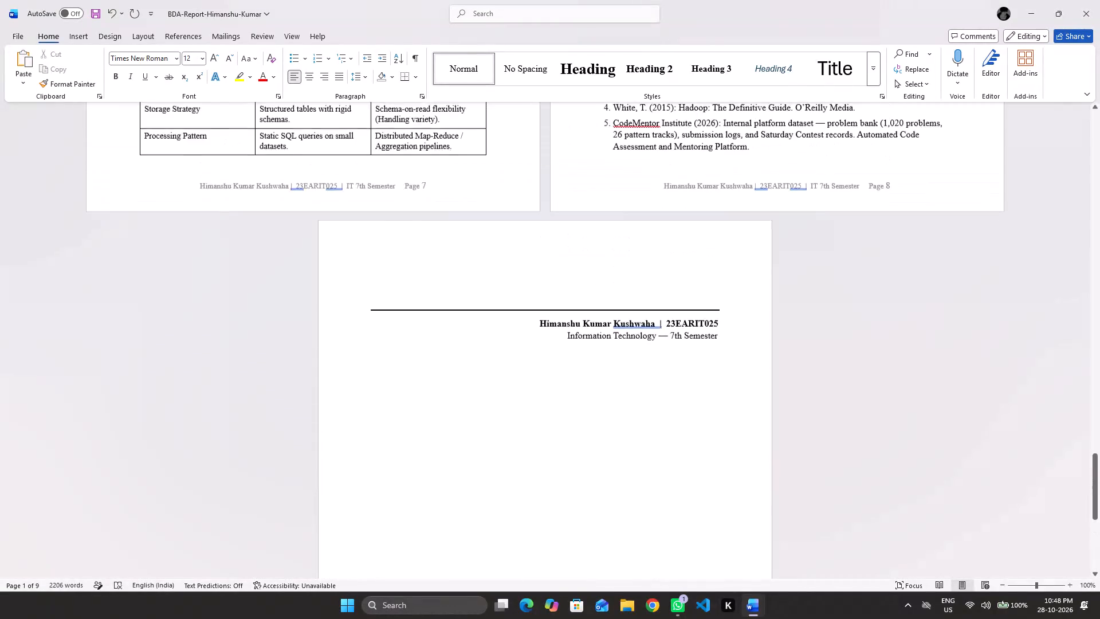
scroll(486, 322, up, 1)
scroll(486, 322, down, 2)
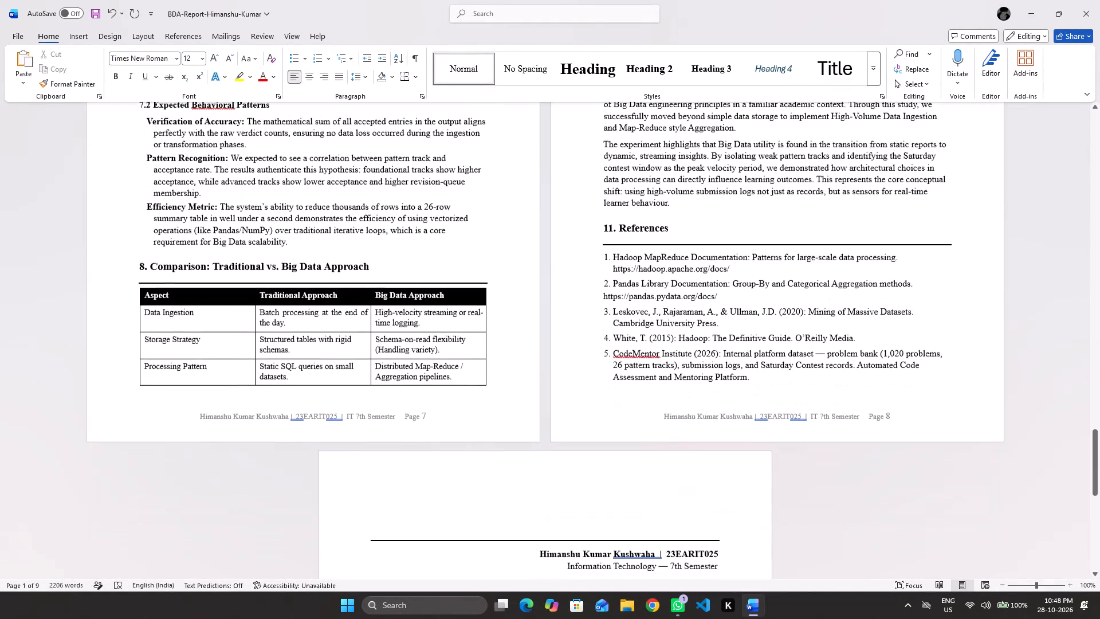
scroll(486, 322, down, 2)
scroll(486, 322, up, 3)
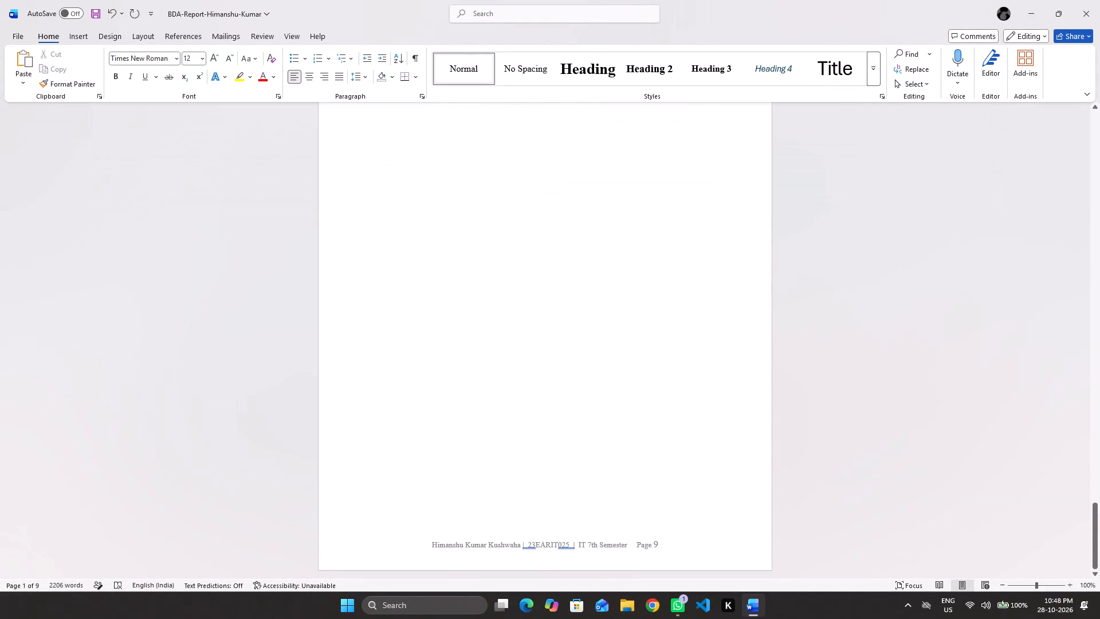
scroll(486, 322, up, 9)
scroll(486, 322, down, 2)
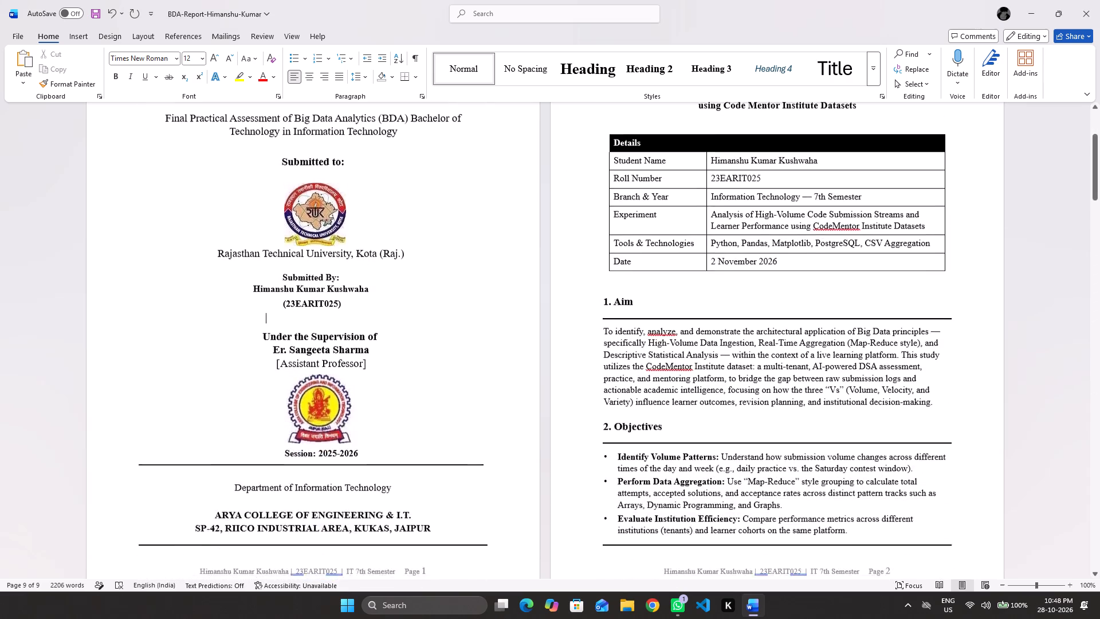
scroll(486, 322, down, 4)
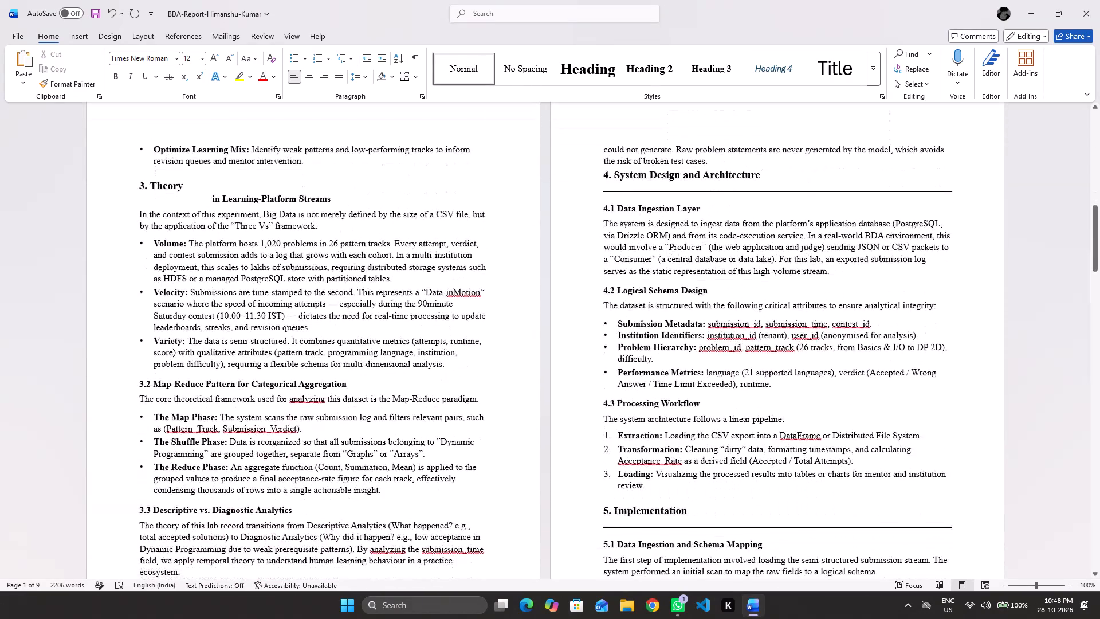
scroll(486, 322, down, 4)
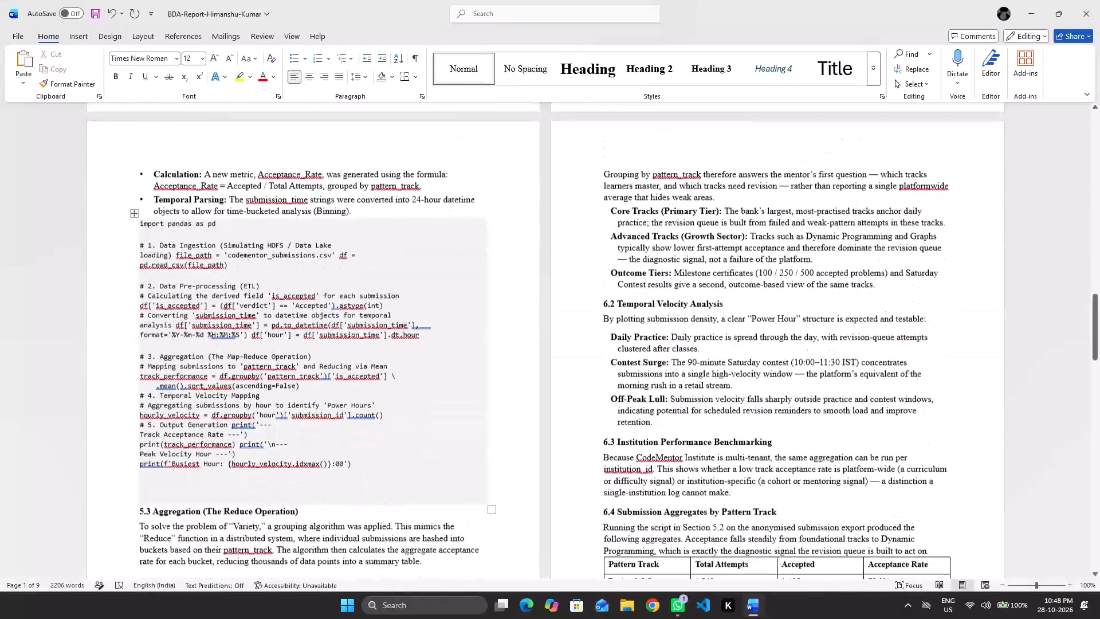
scroll(486, 322, up, 4)
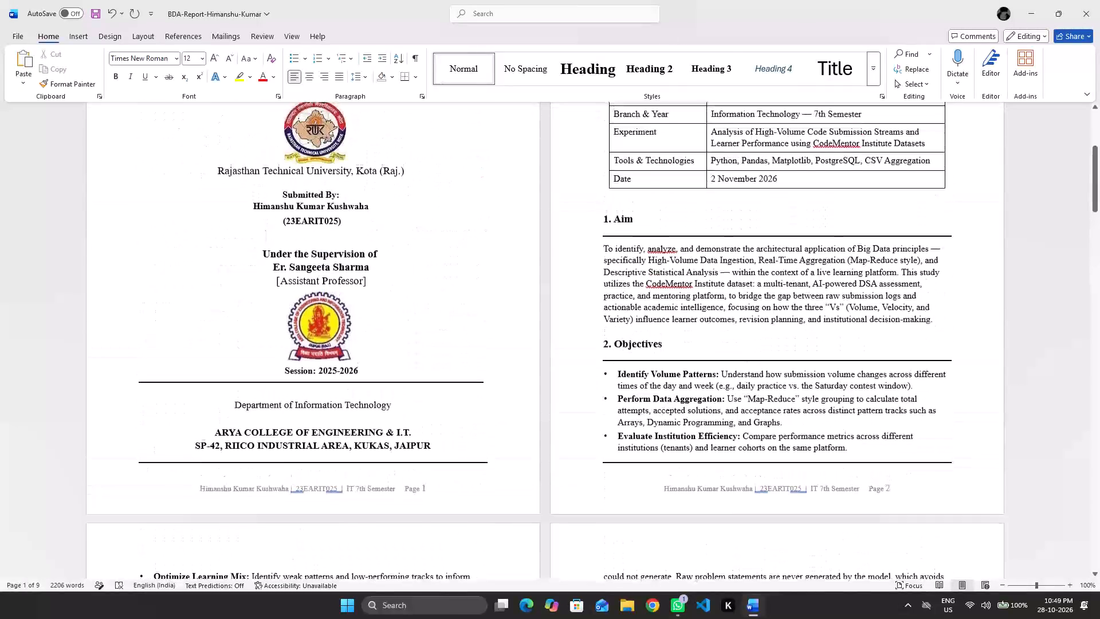
scroll(486, 322, up, 3)
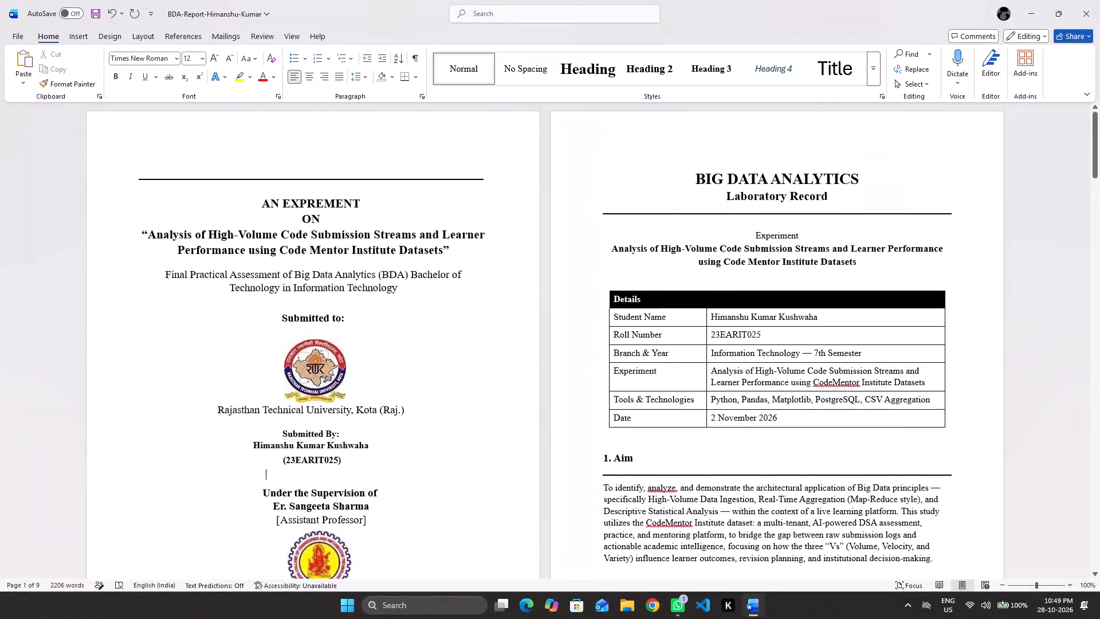
scroll(486, 322, up, 1)
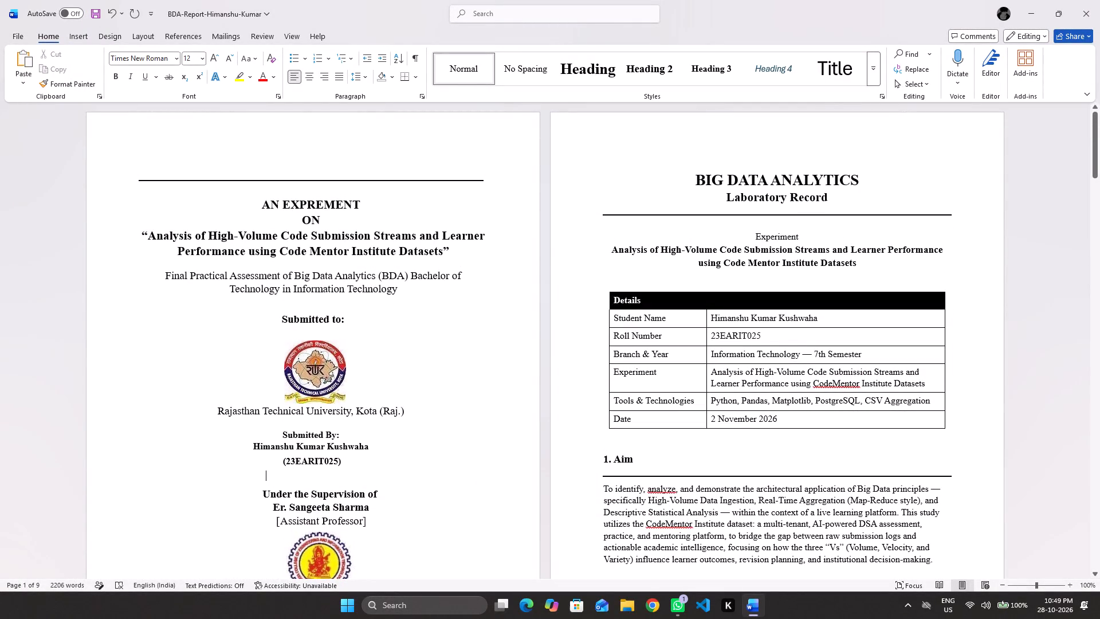
Go through the report from page 2 to the last page, examining spacing and page breaks.
click(768, 228)
scroll(771, 225, down, 2)
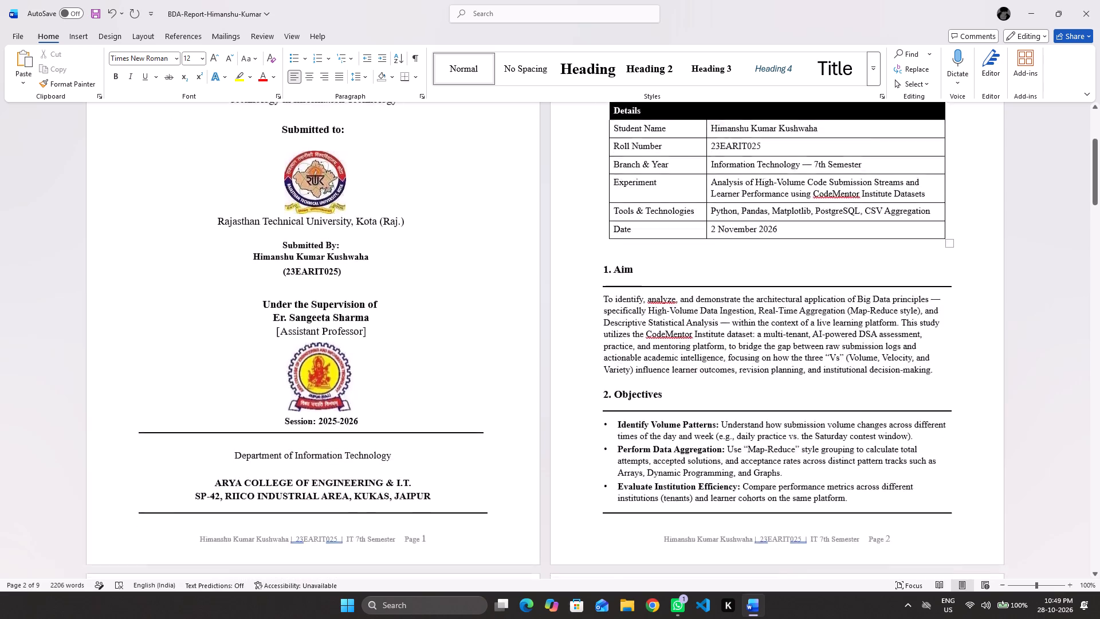
scroll(771, 225, down, 5)
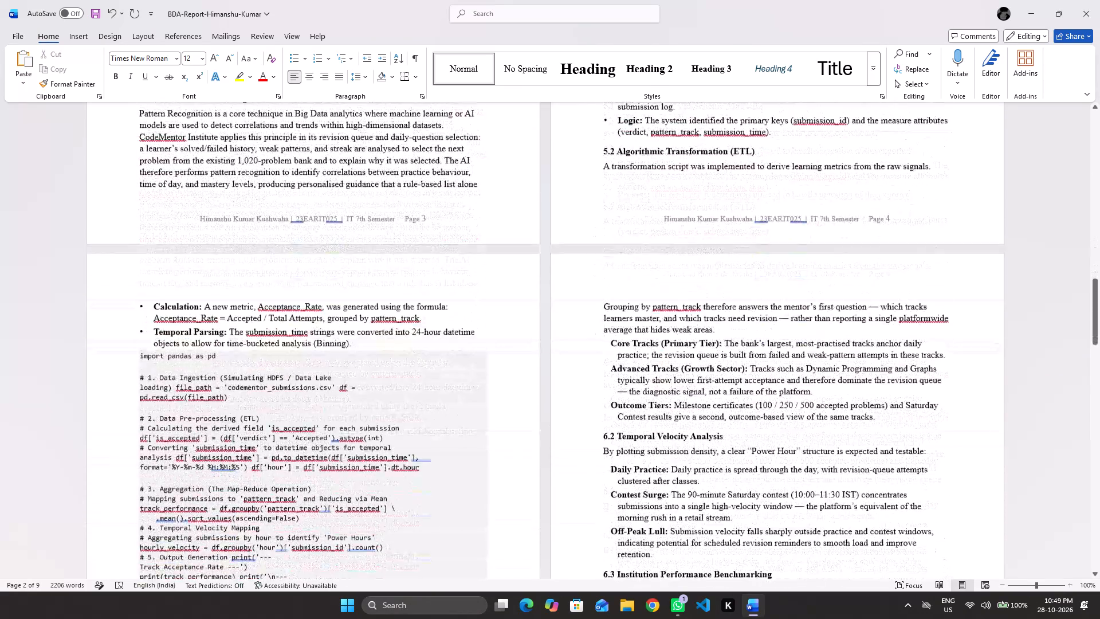
scroll(771, 225, down, 4)
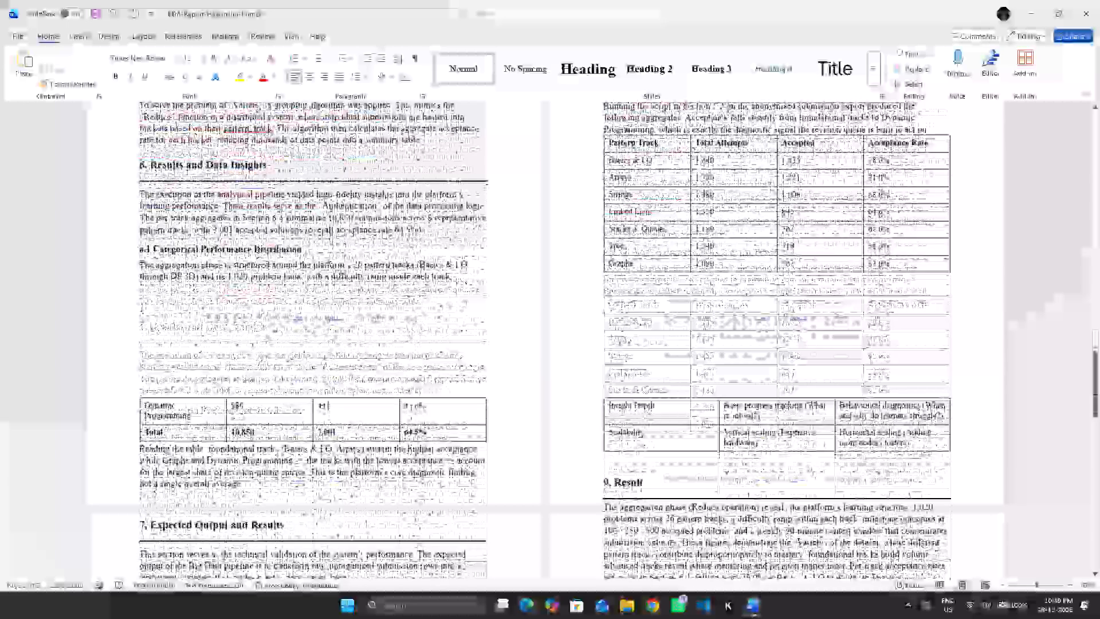
scroll(771, 225, down, 3)
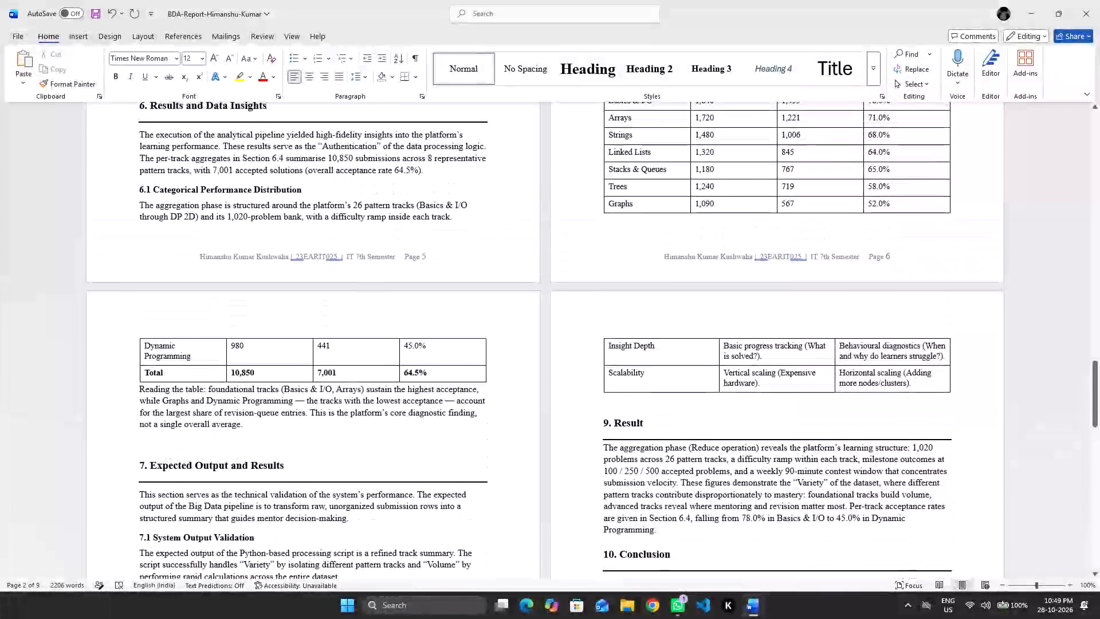
scroll(771, 225, down, 2)
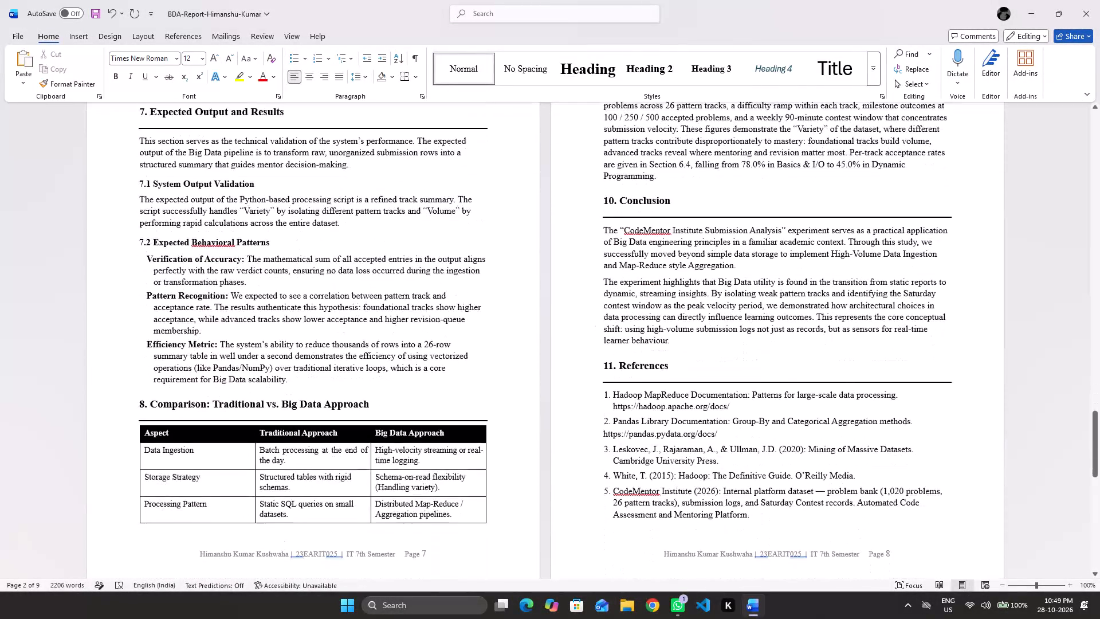
scroll(771, 225, down, 1)
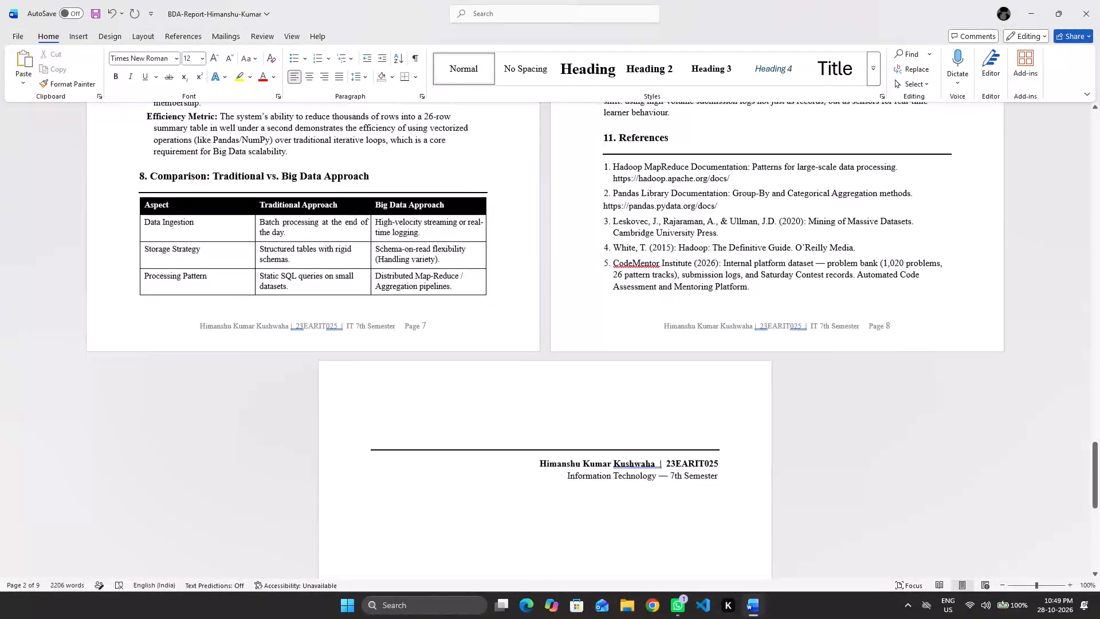
scroll(661, 156, up, 9)
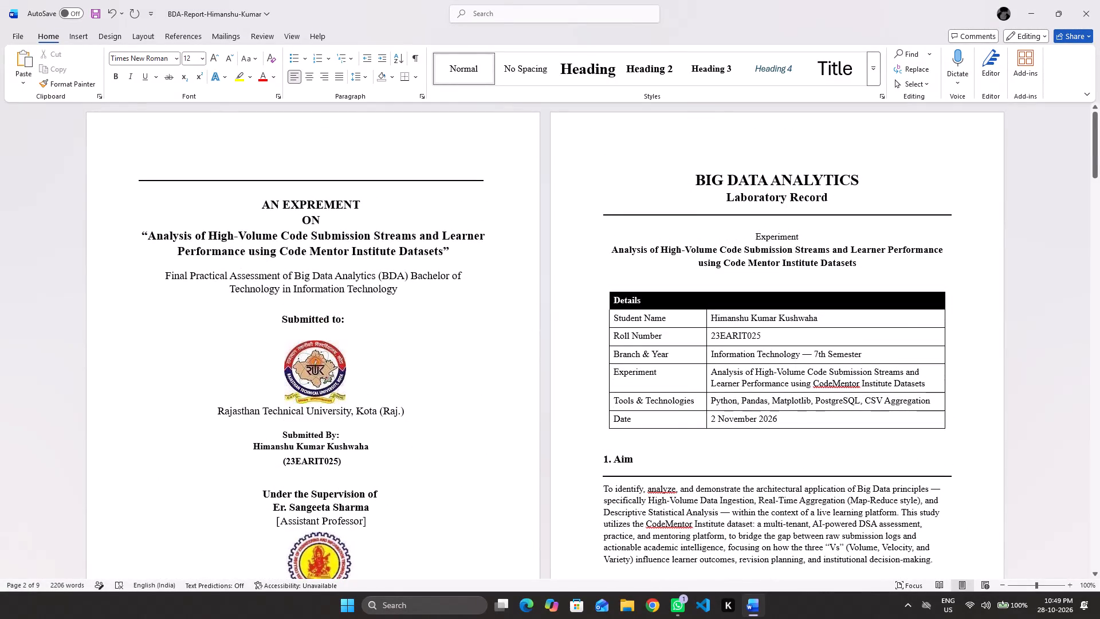
Delete the empty line above the BIG DATA ANALYTICS heading on page 2.
click(694, 177)
click(716, 156)
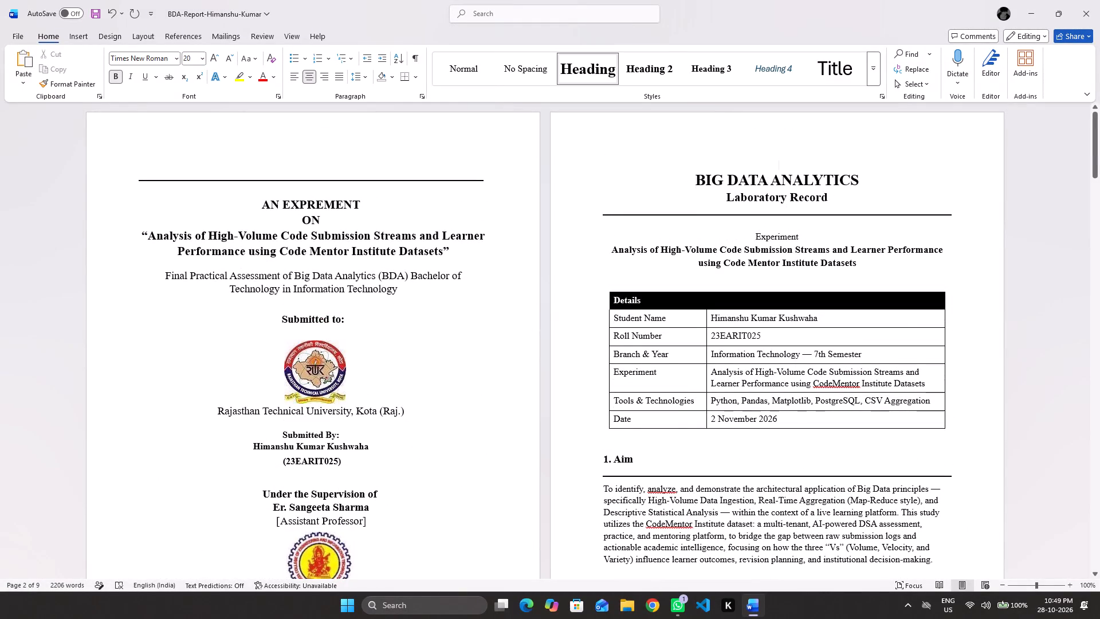
key(Delete)
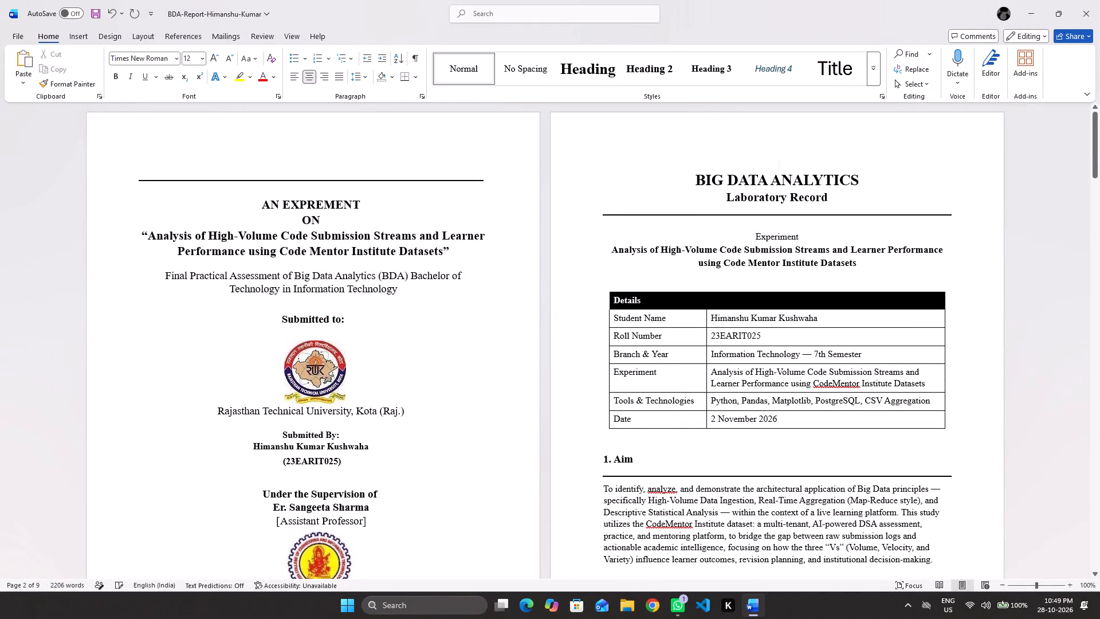
key(BackSpace)
key(BackSpace)
key(BackSpace)
key(Delete)
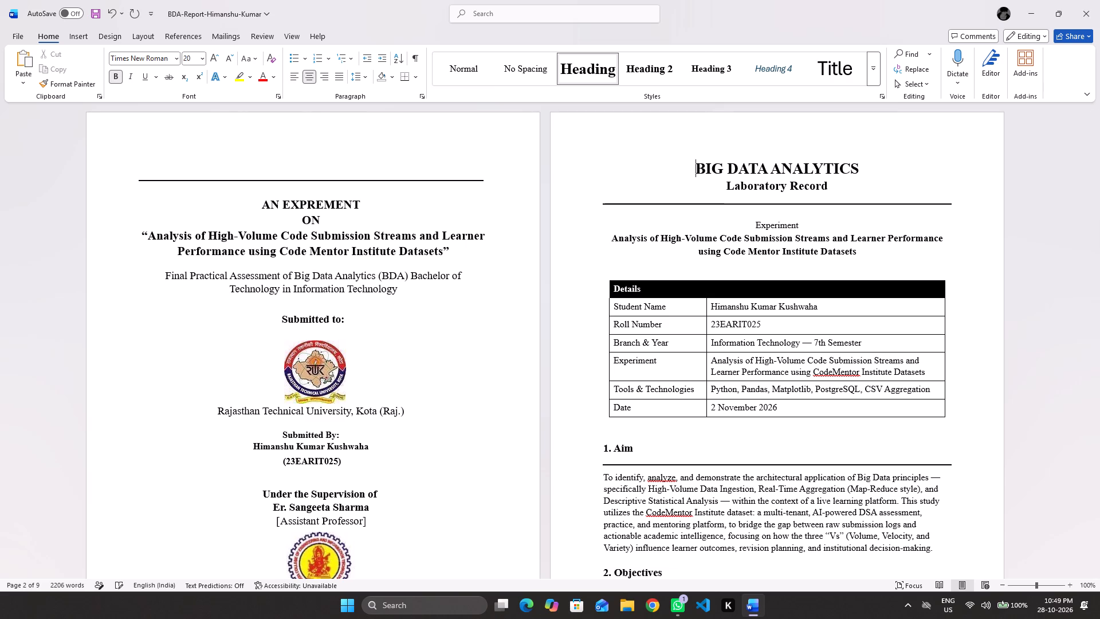
Delete the empty line between the experiment title and the Details table on page 2.
scroll(716, 156, down, 16)
scroll(716, 156, up, 6)
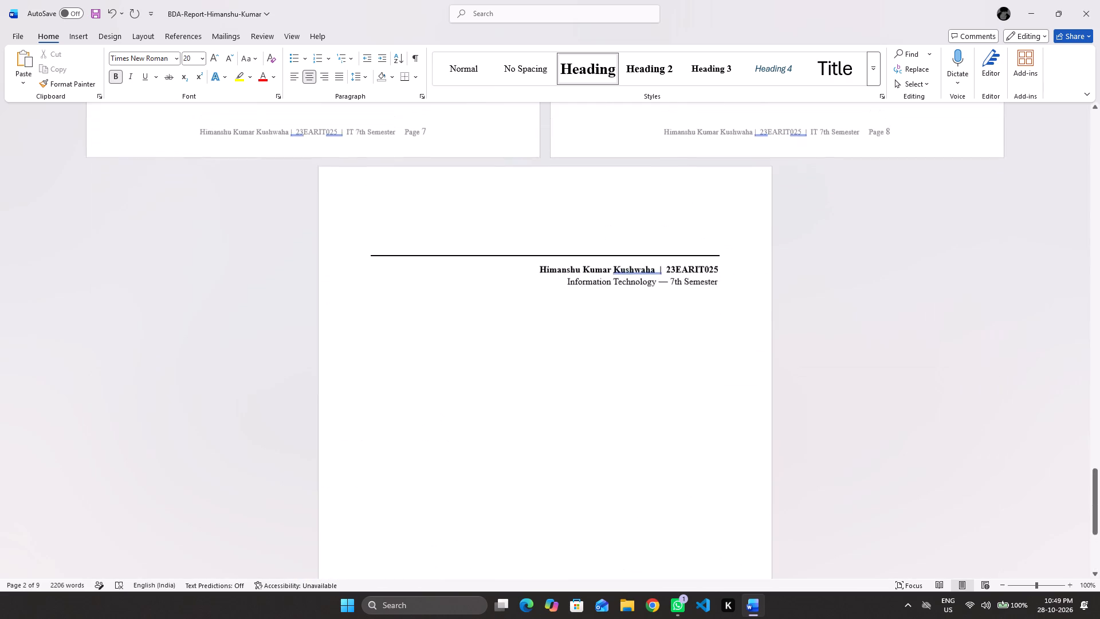
scroll(716, 156, up, 7)
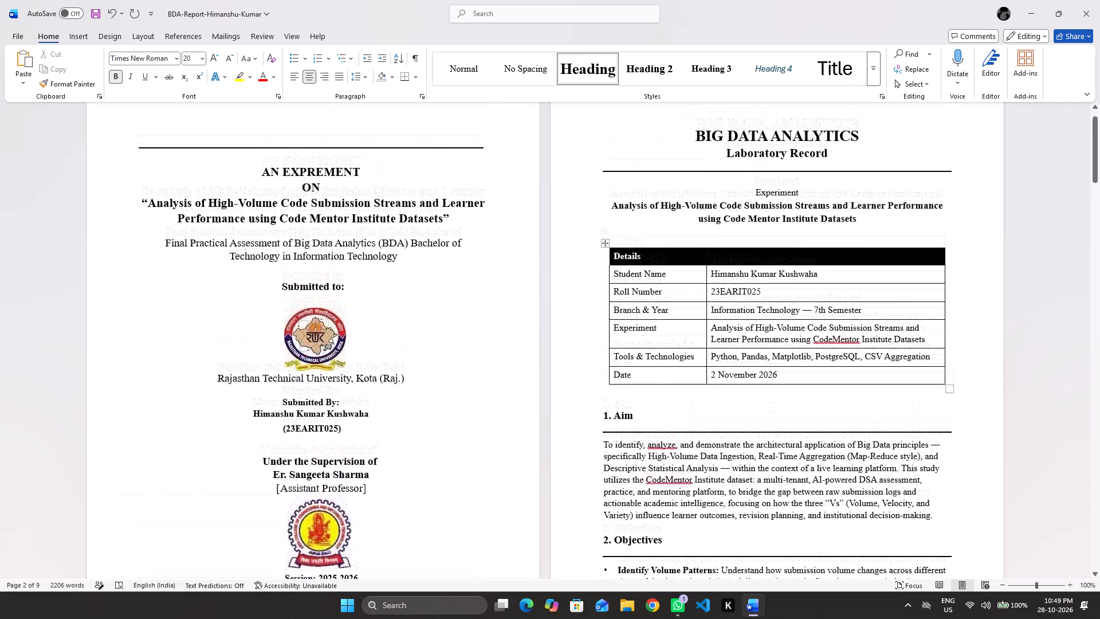
scroll(716, 156, up, 2)
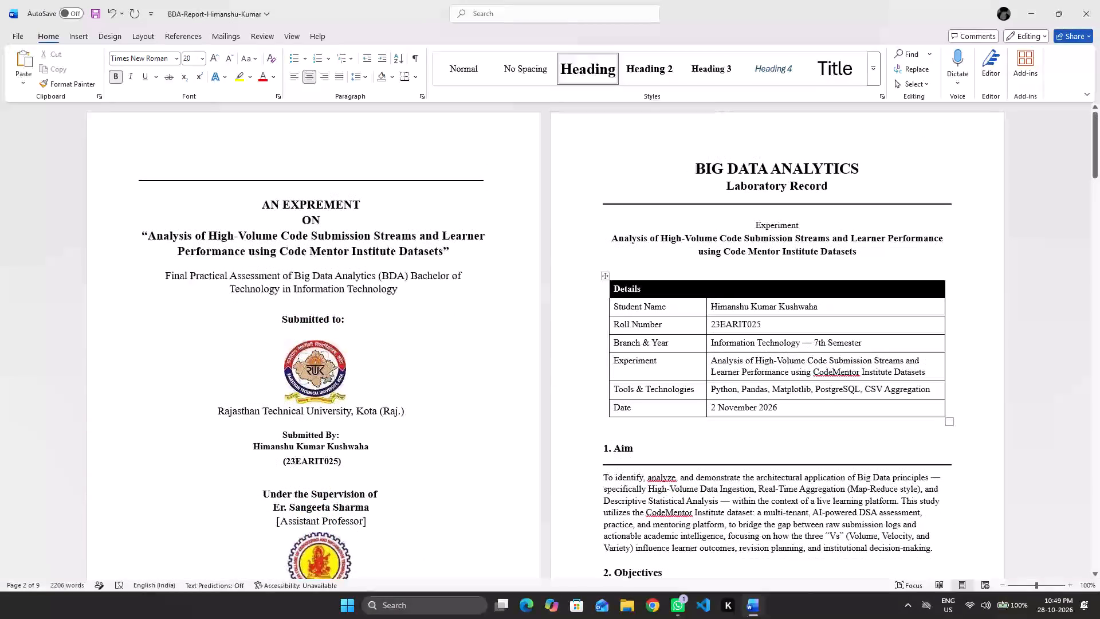
click(760, 269)
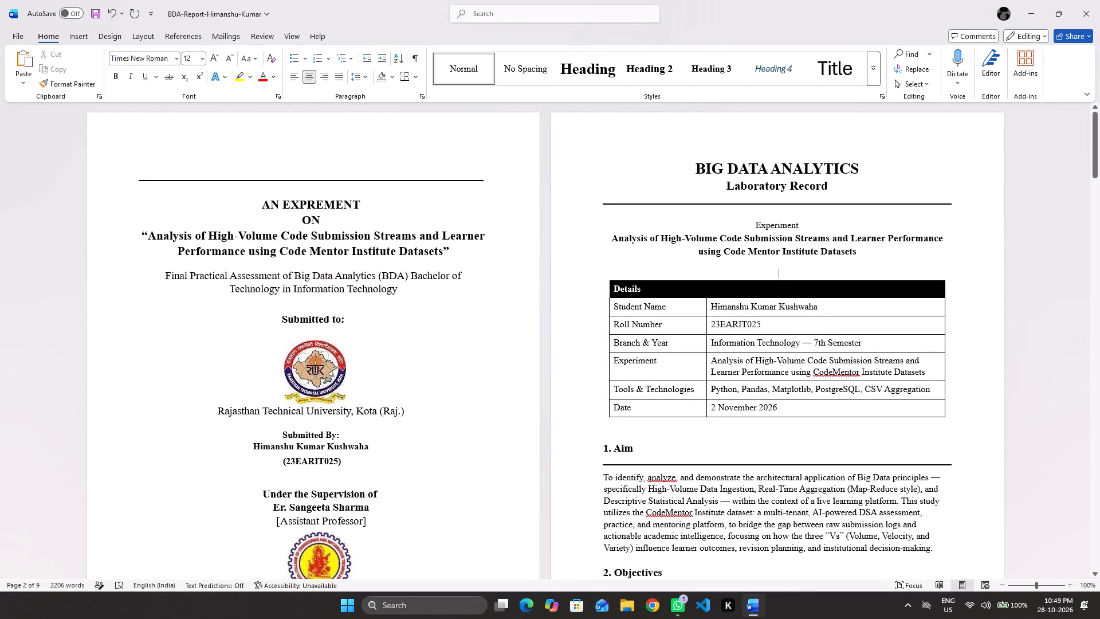
key(BackSpace)
key(BackSpace)
key(Delete)
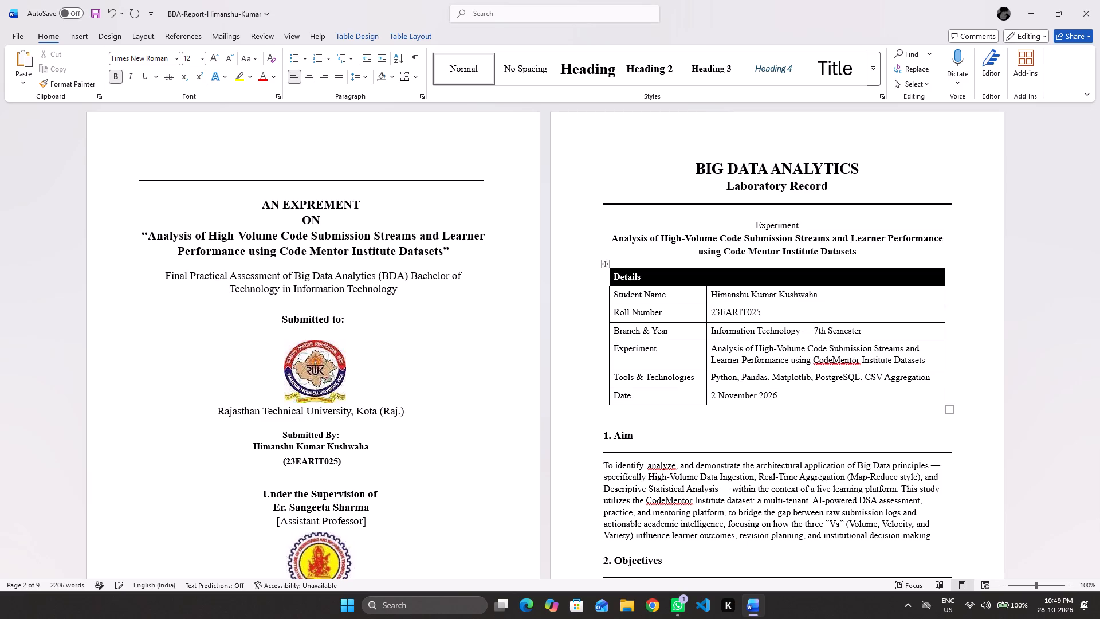
Examine how the text and tables break across the pages throughout the rest of the report.
scroll(760, 269, down, 4)
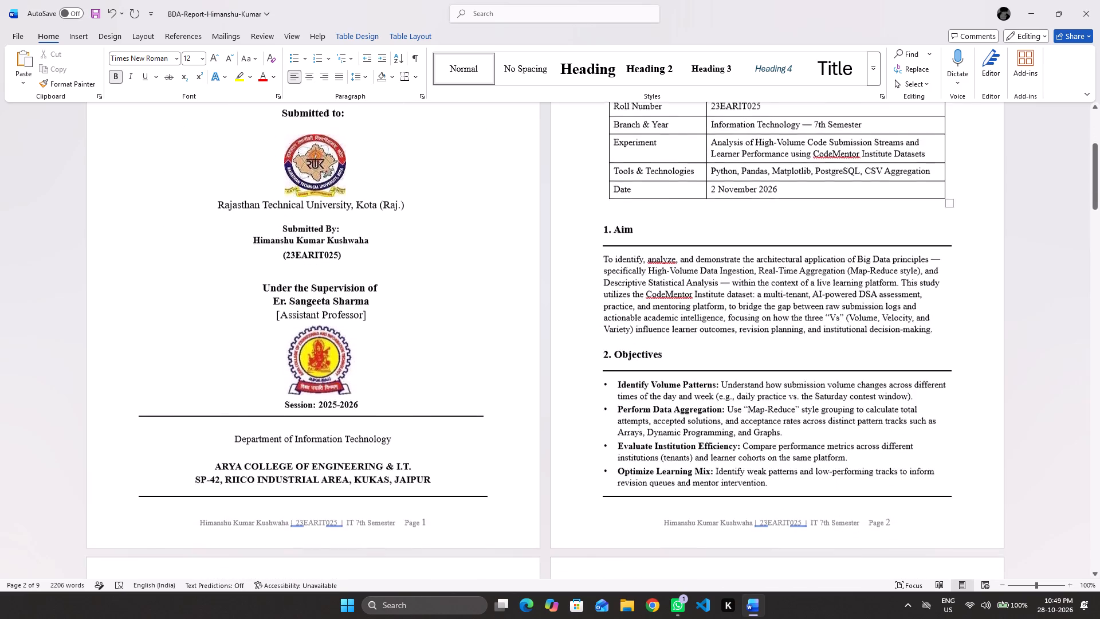
scroll(760, 269, down, 7)
scroll(760, 269, up, 5)
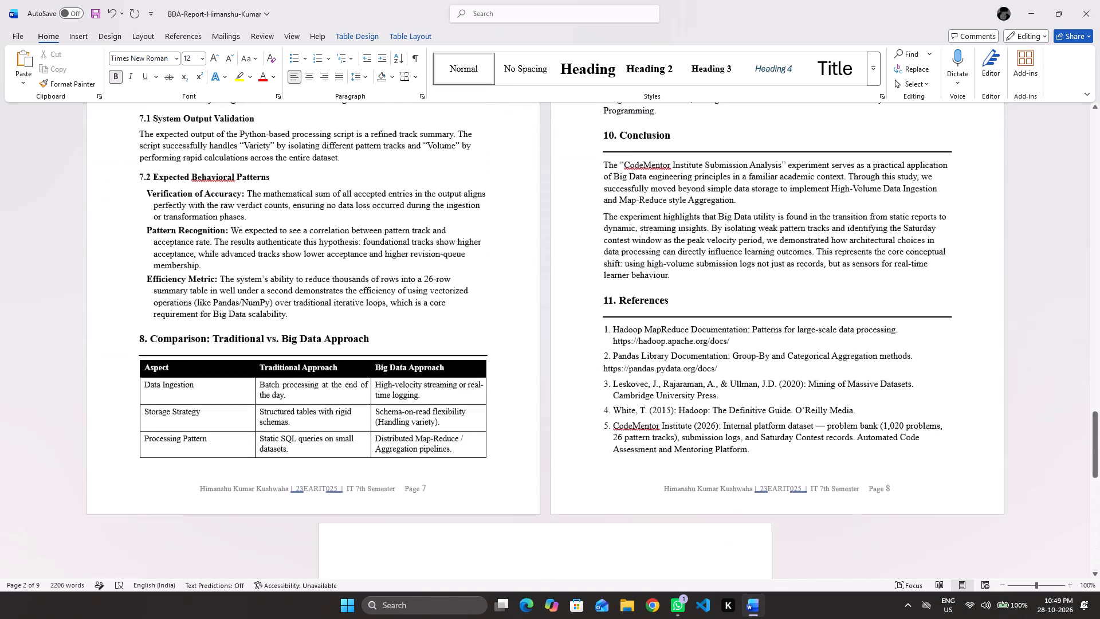
scroll(760, 269, down, 1)
scroll(760, 269, up, 3)
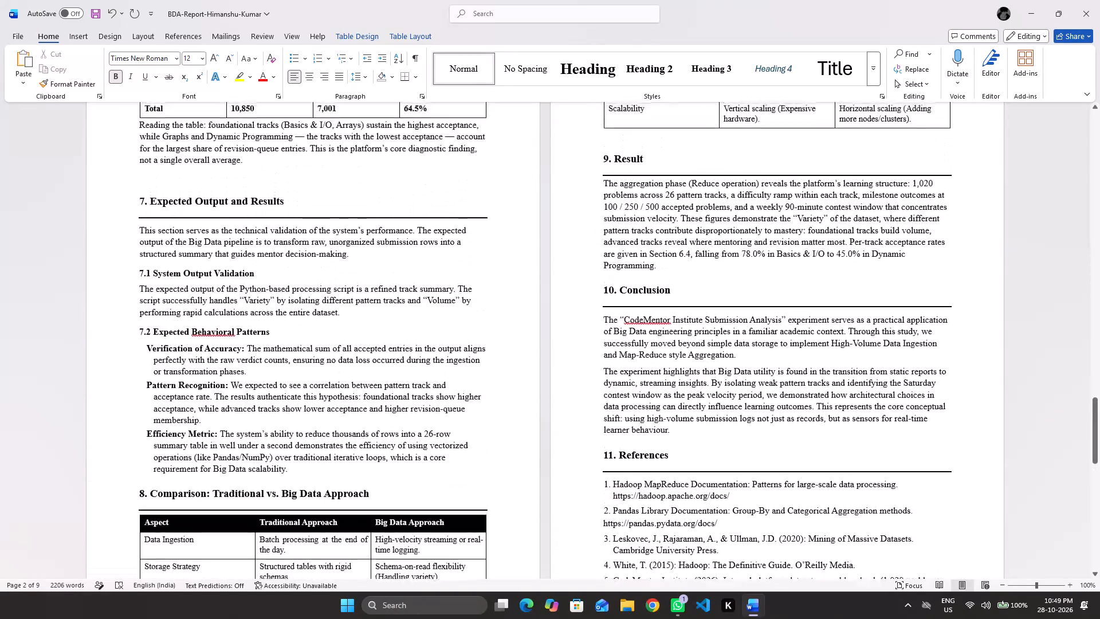
scroll(760, 269, up, 3)
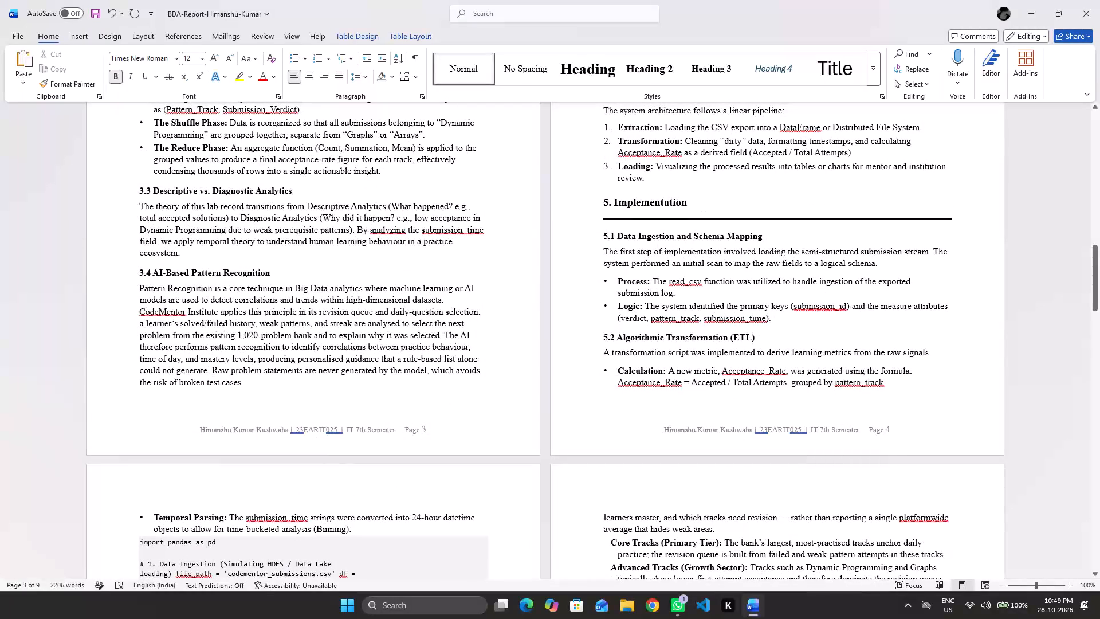
Examine how sections and tables break across pages throughout the report, including the sparsely filled last page.
scroll(760, 269, down, 3)
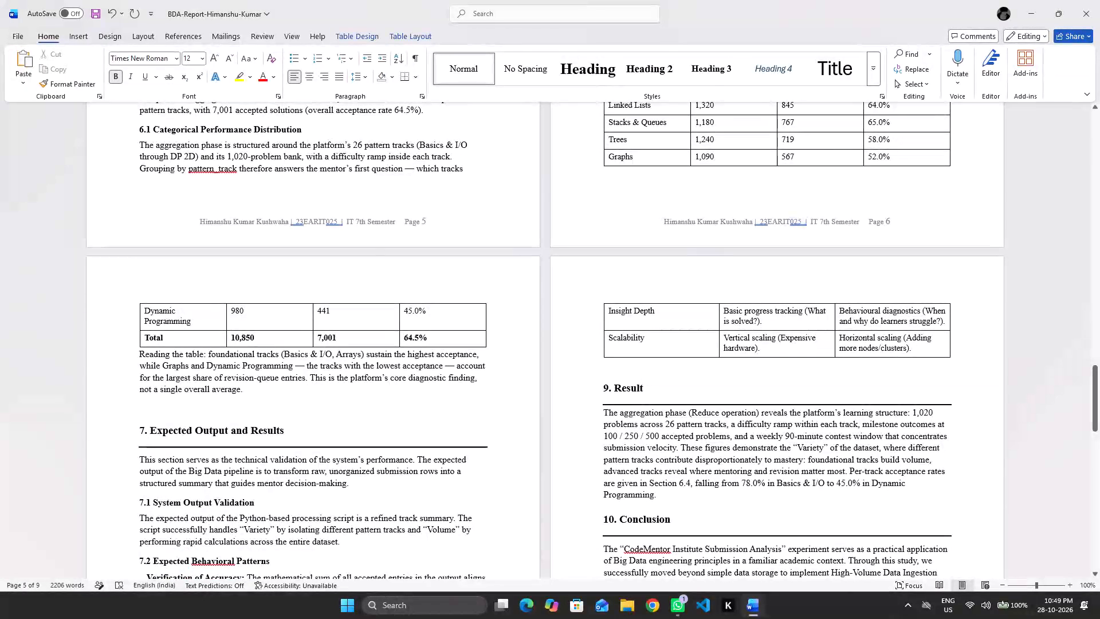
scroll(747, 252, up, 2)
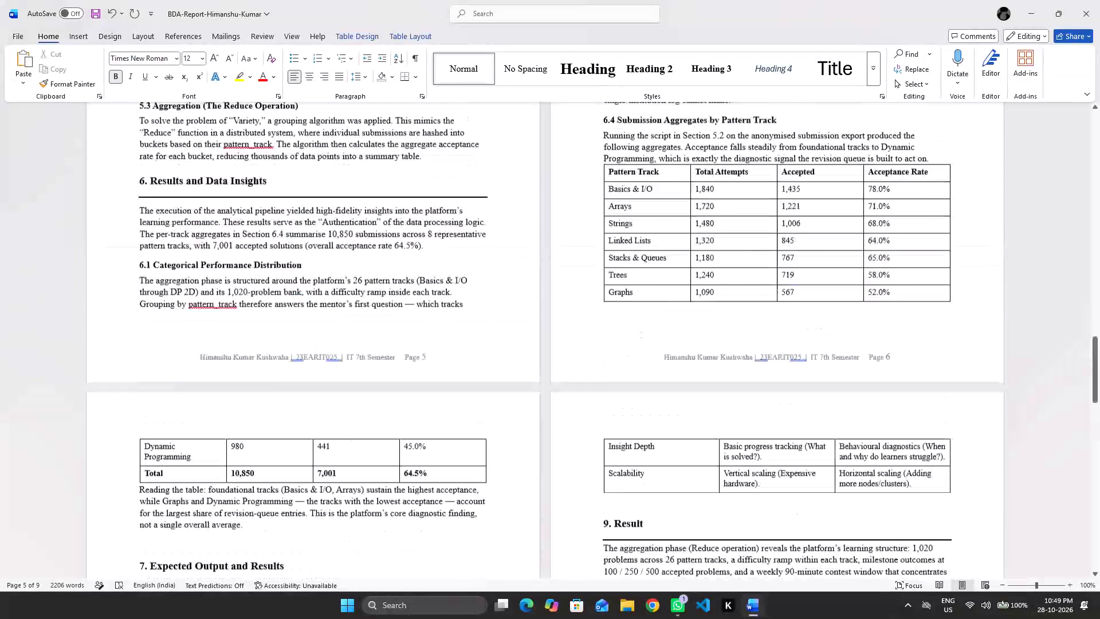
scroll(747, 252, up, 15)
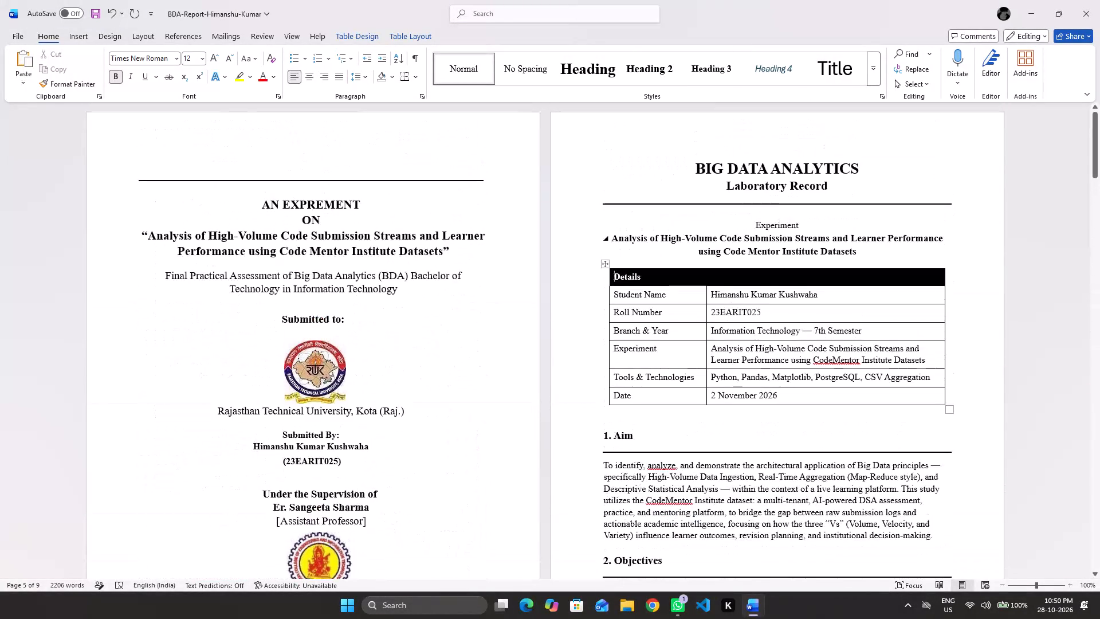
scroll(747, 252, down, 4)
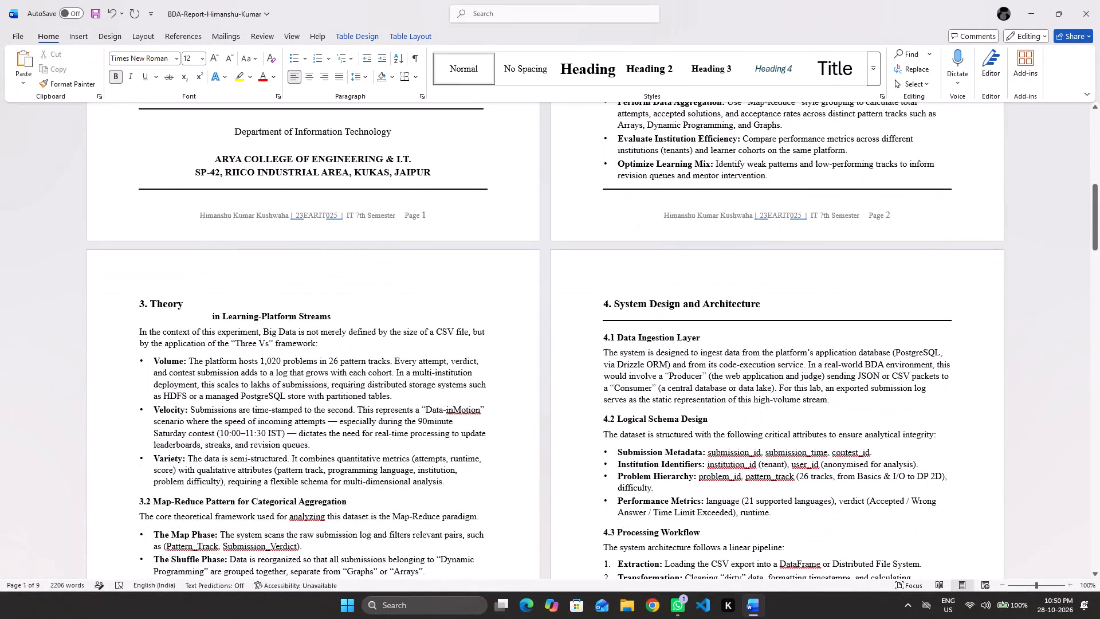
scroll(747, 252, down, 2)
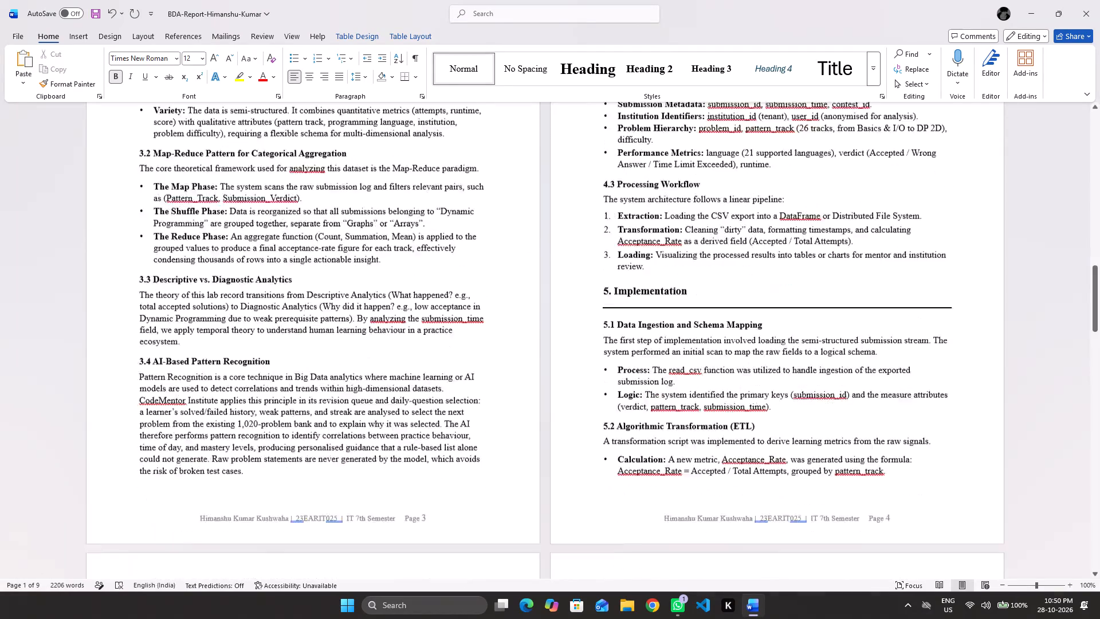
scroll(747, 252, down, 3)
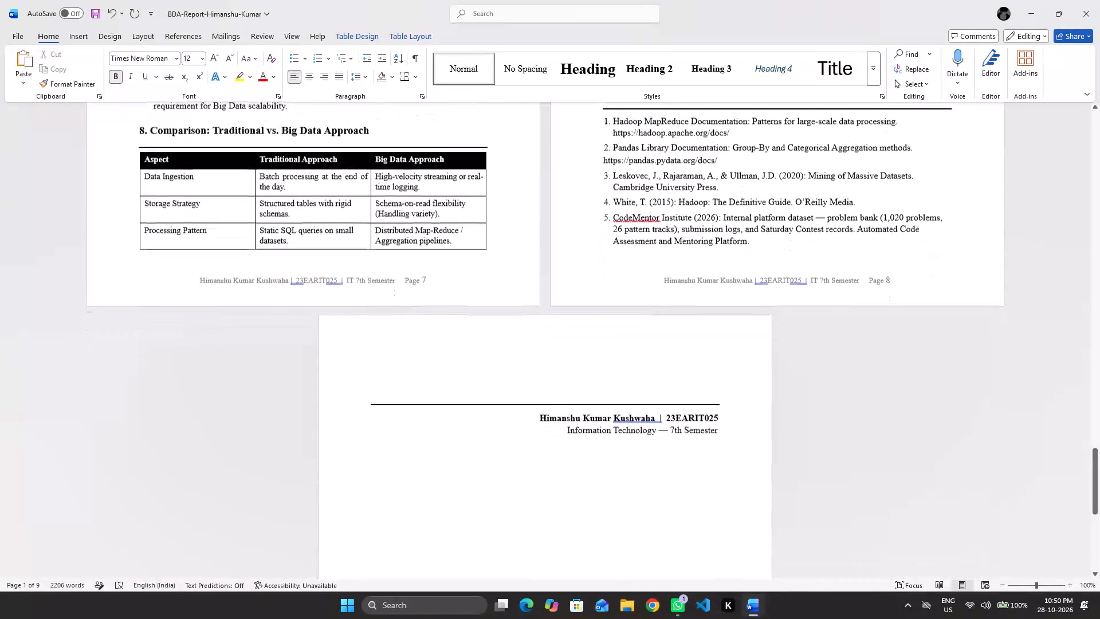
scroll(747, 252, up, 3)
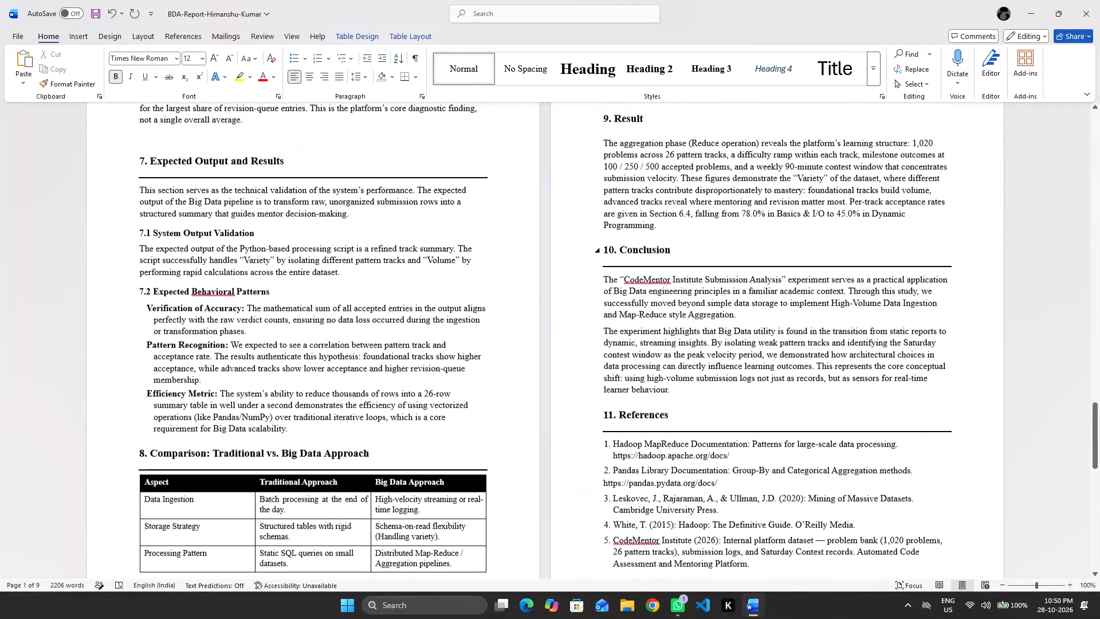
scroll(747, 252, down, 2)
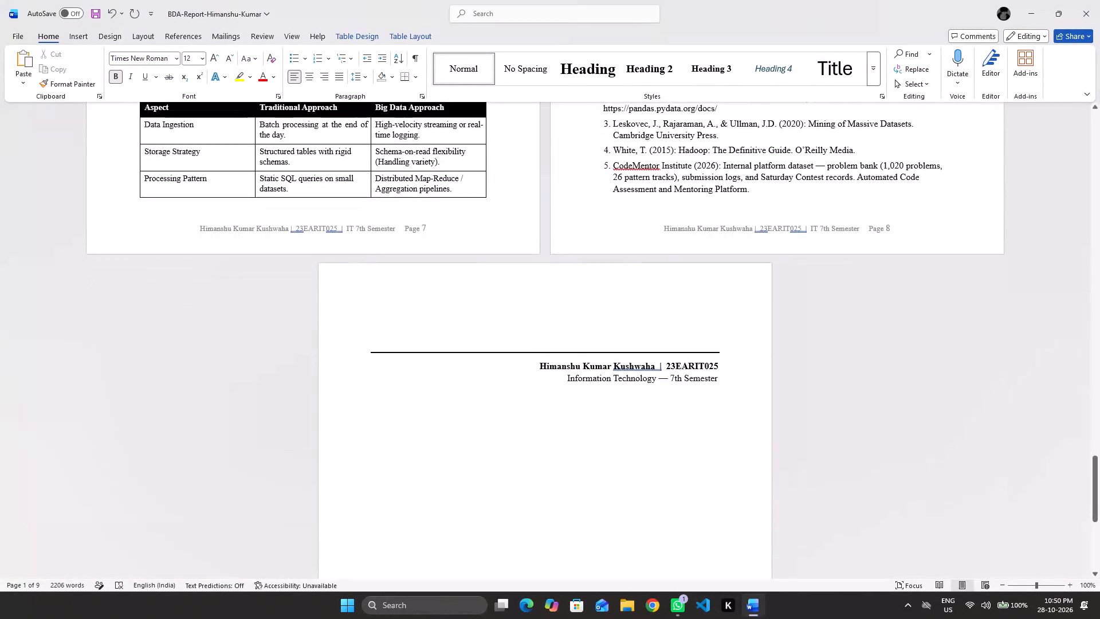
click(678, 323)
scroll(678, 323, up, 1)
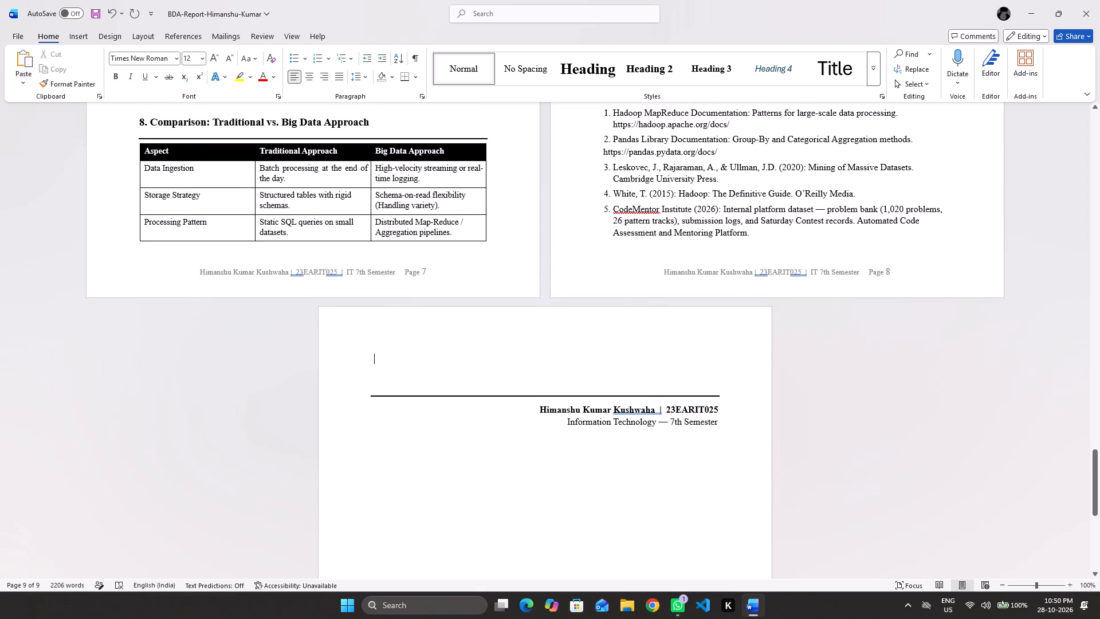
scroll(678, 323, up, 1)
scroll(806, 220, up, 3)
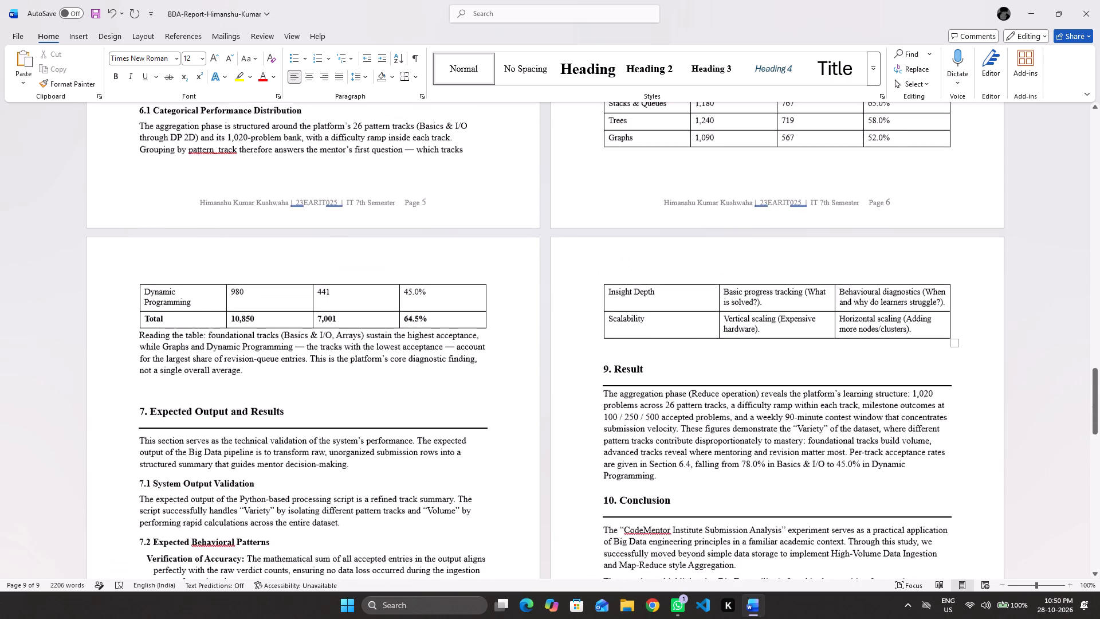
scroll(806, 220, up, 3)
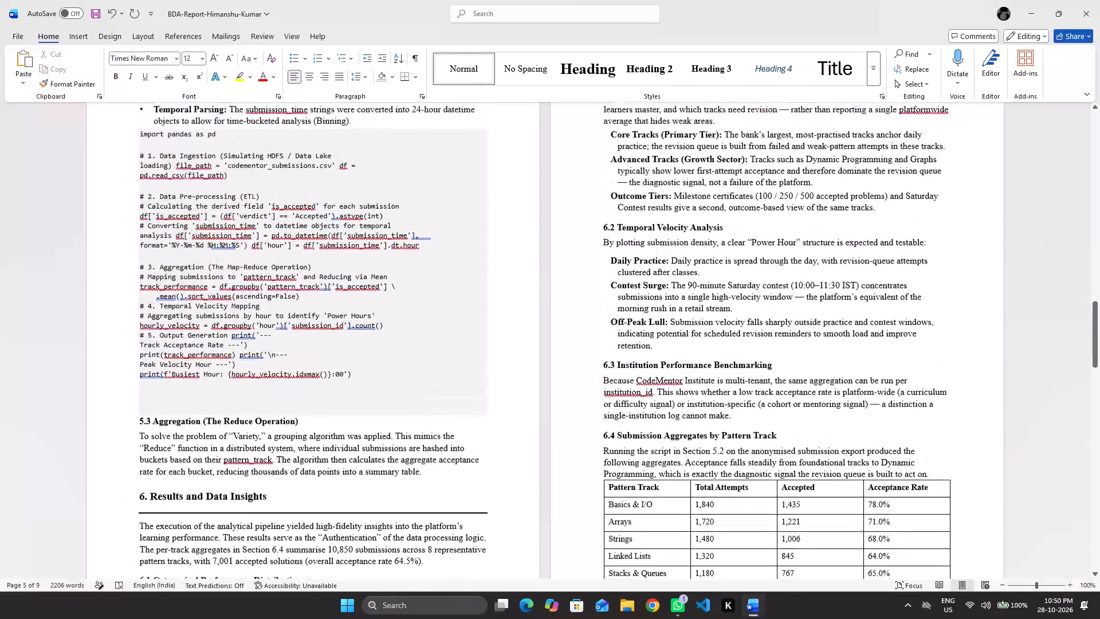
scroll(806, 220, up, 4)
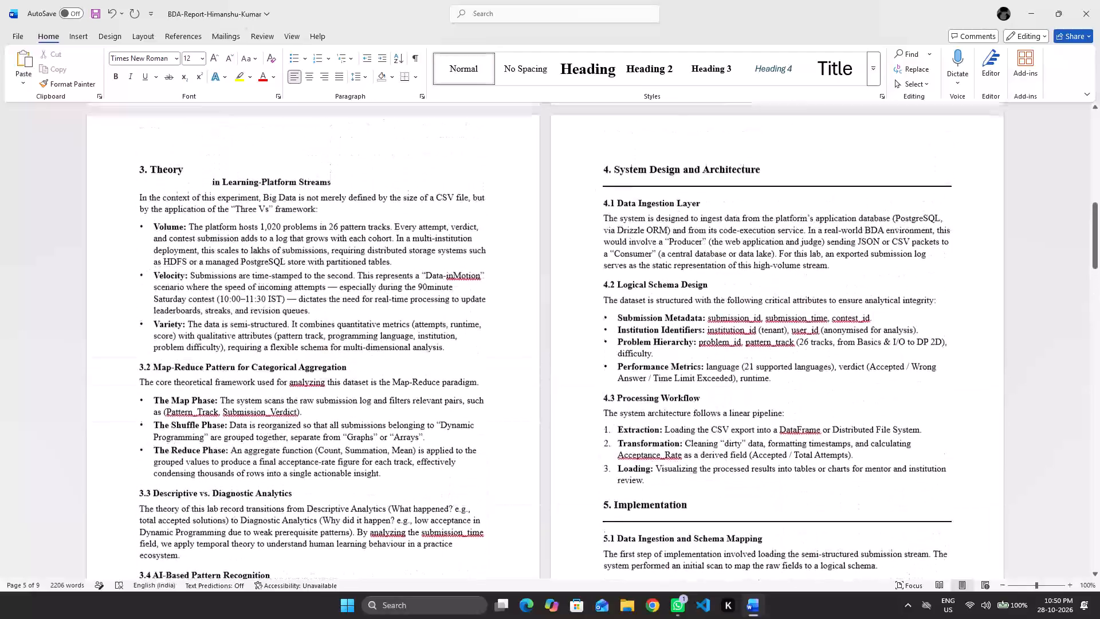
scroll(806, 220, up, 3)
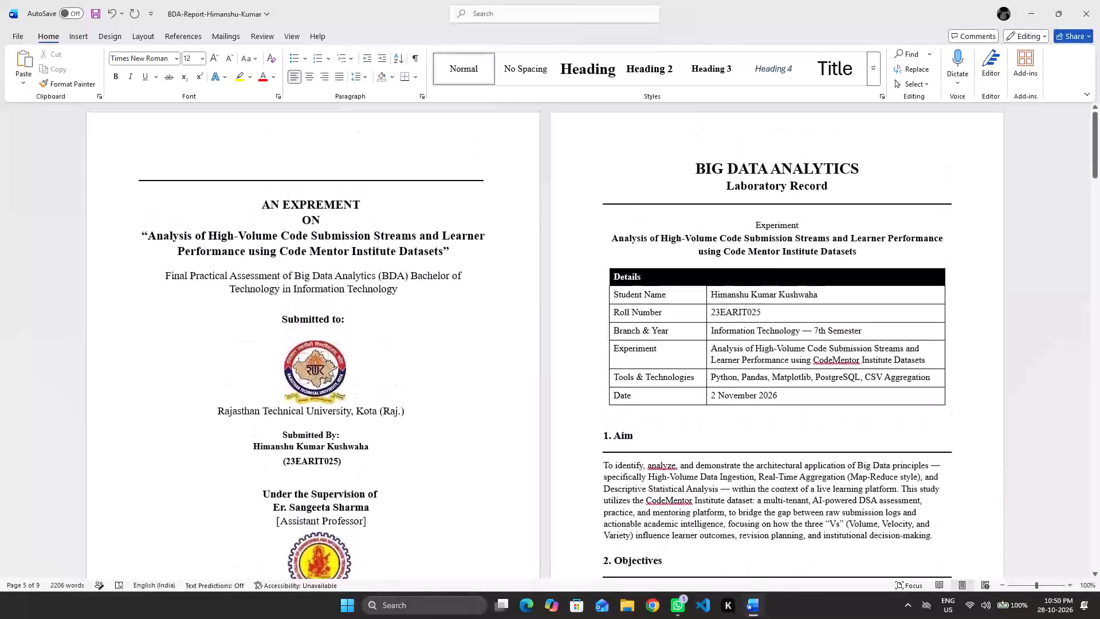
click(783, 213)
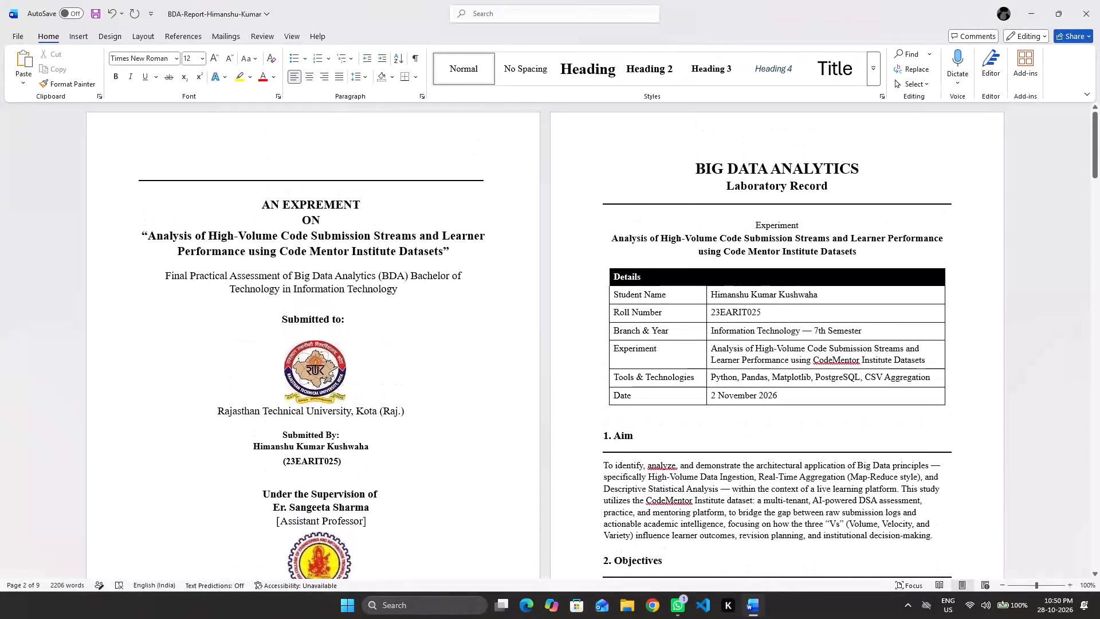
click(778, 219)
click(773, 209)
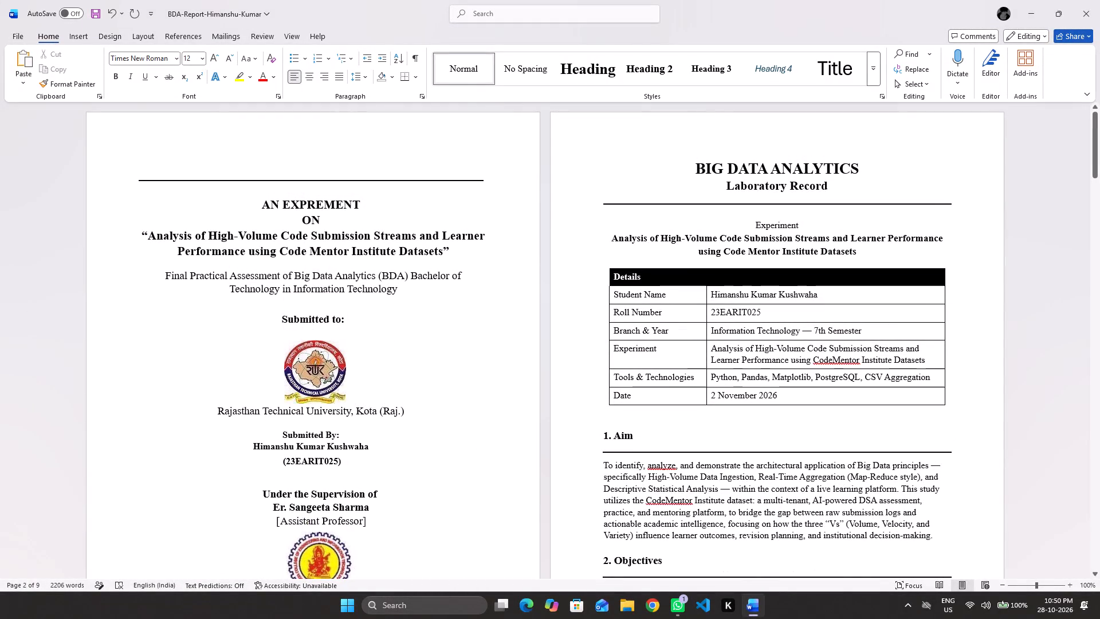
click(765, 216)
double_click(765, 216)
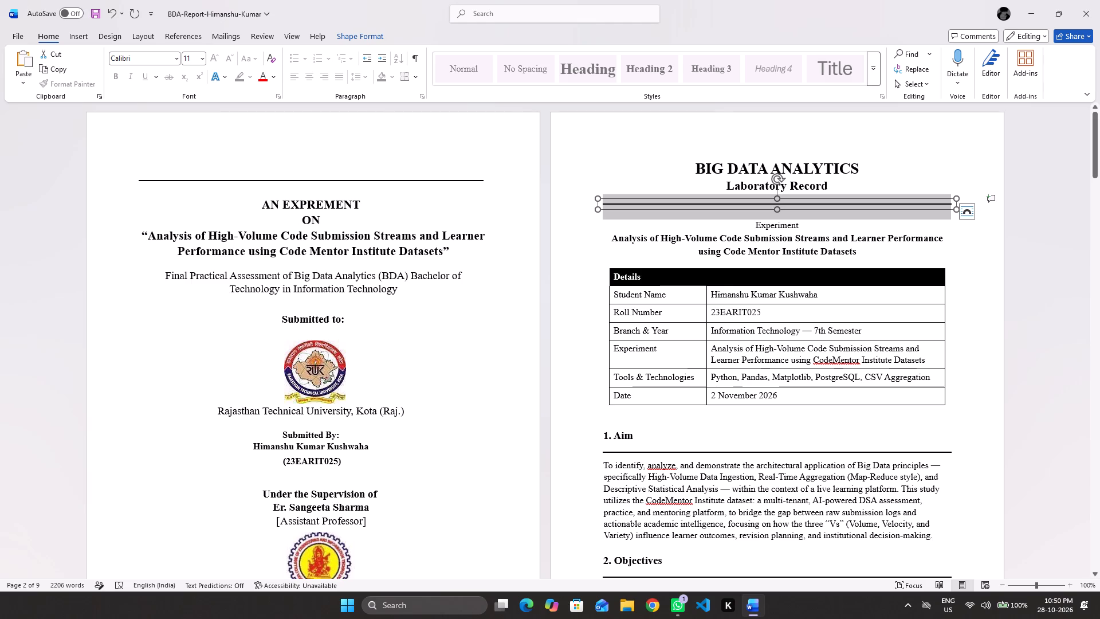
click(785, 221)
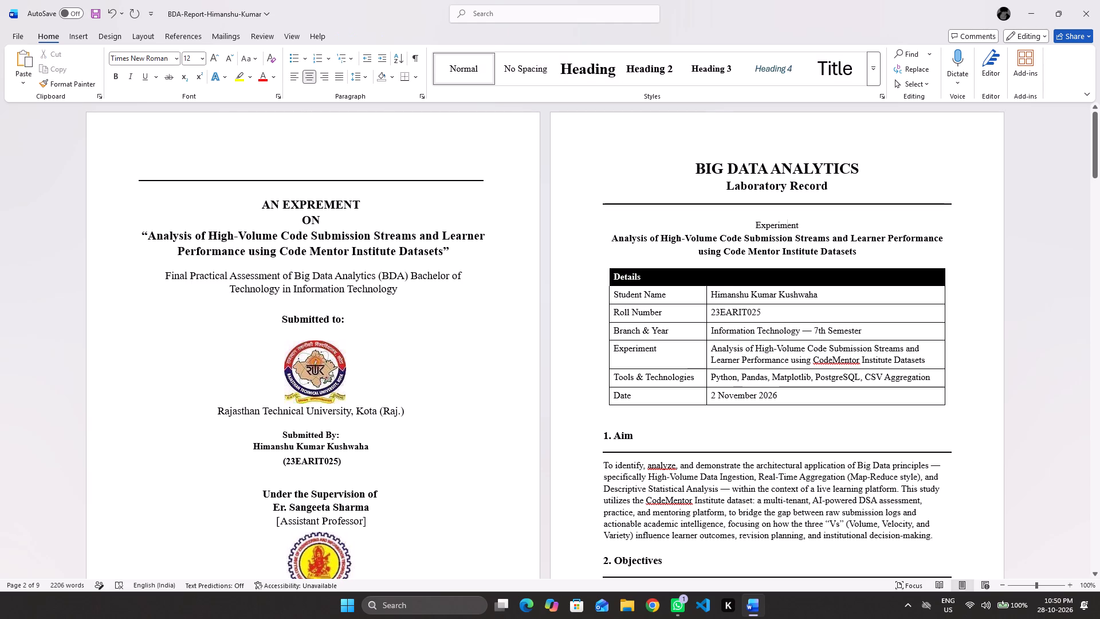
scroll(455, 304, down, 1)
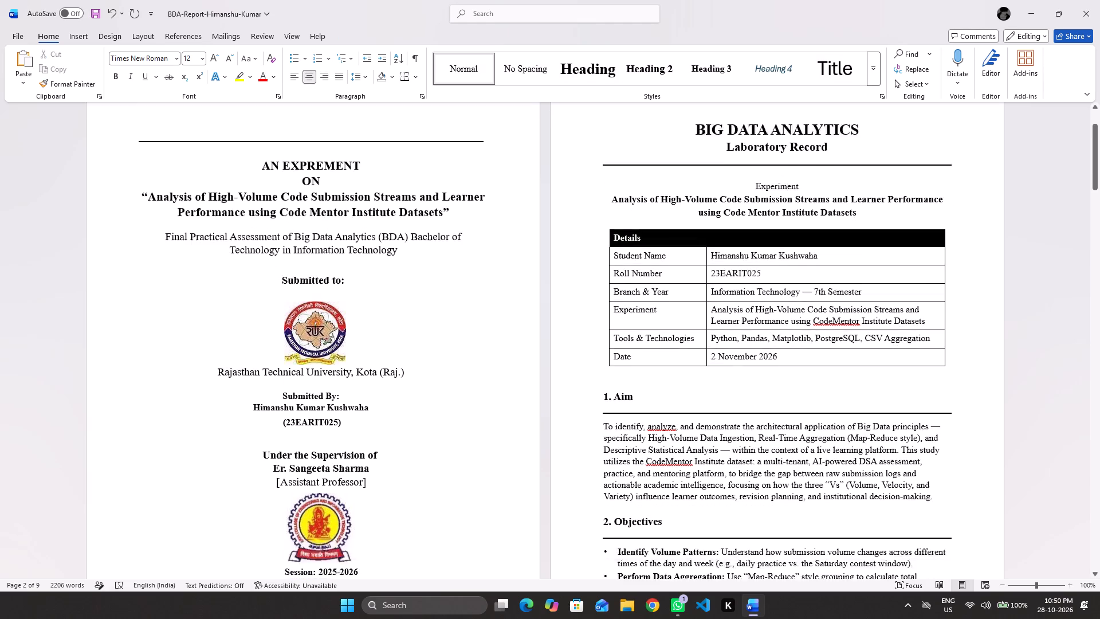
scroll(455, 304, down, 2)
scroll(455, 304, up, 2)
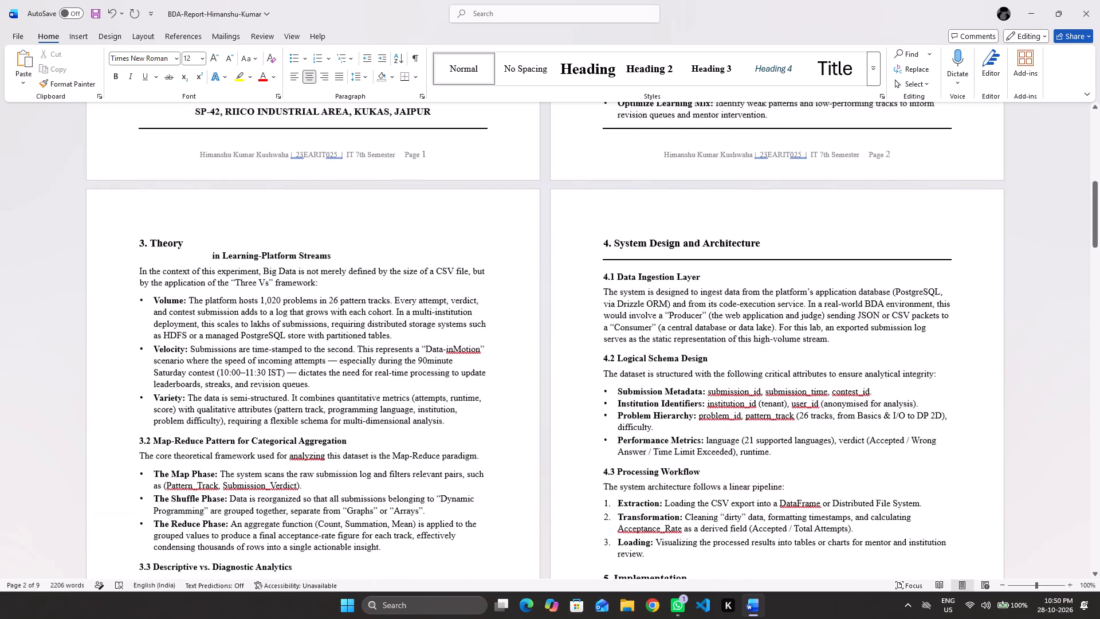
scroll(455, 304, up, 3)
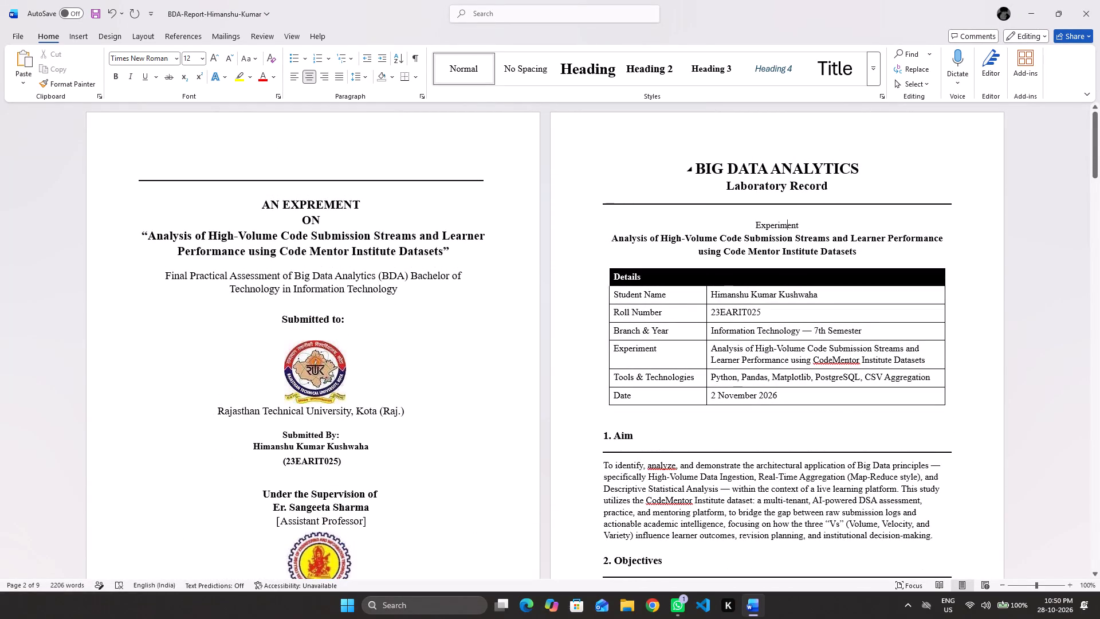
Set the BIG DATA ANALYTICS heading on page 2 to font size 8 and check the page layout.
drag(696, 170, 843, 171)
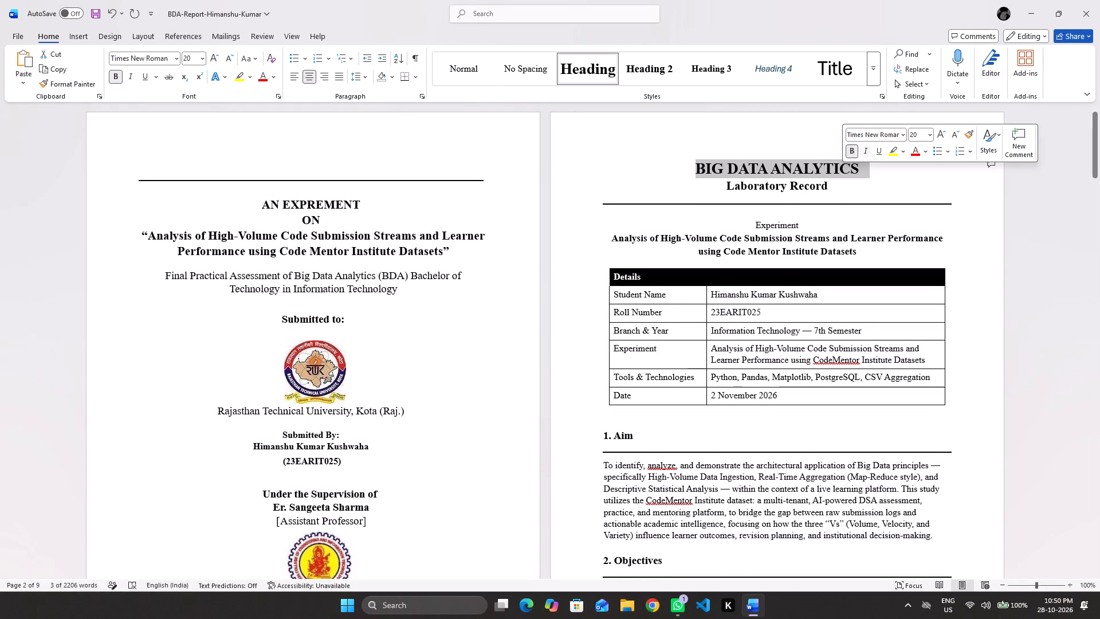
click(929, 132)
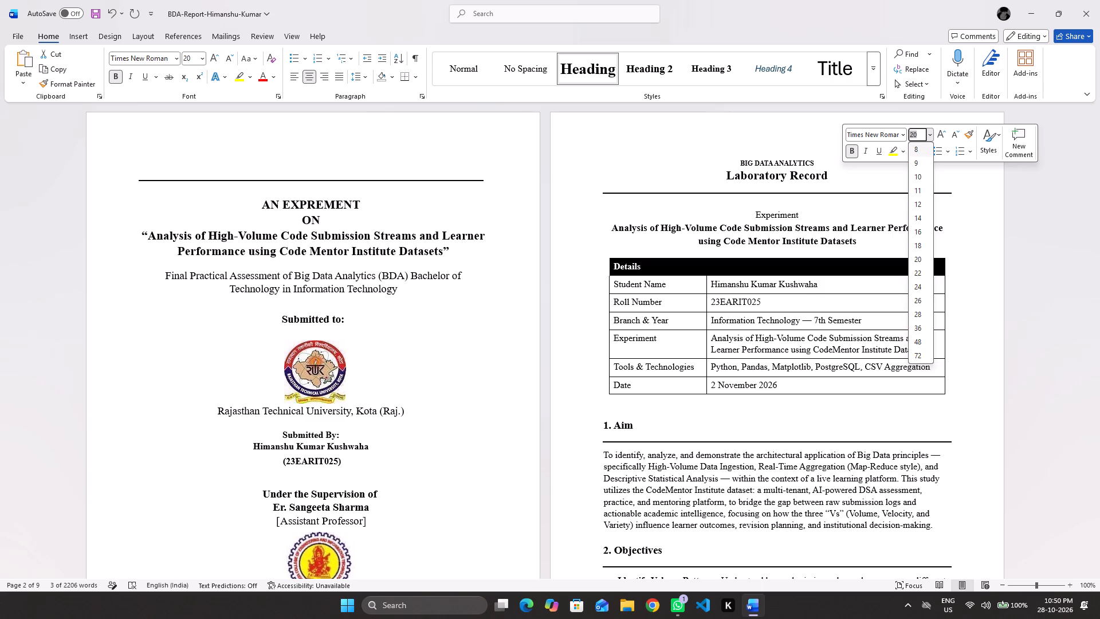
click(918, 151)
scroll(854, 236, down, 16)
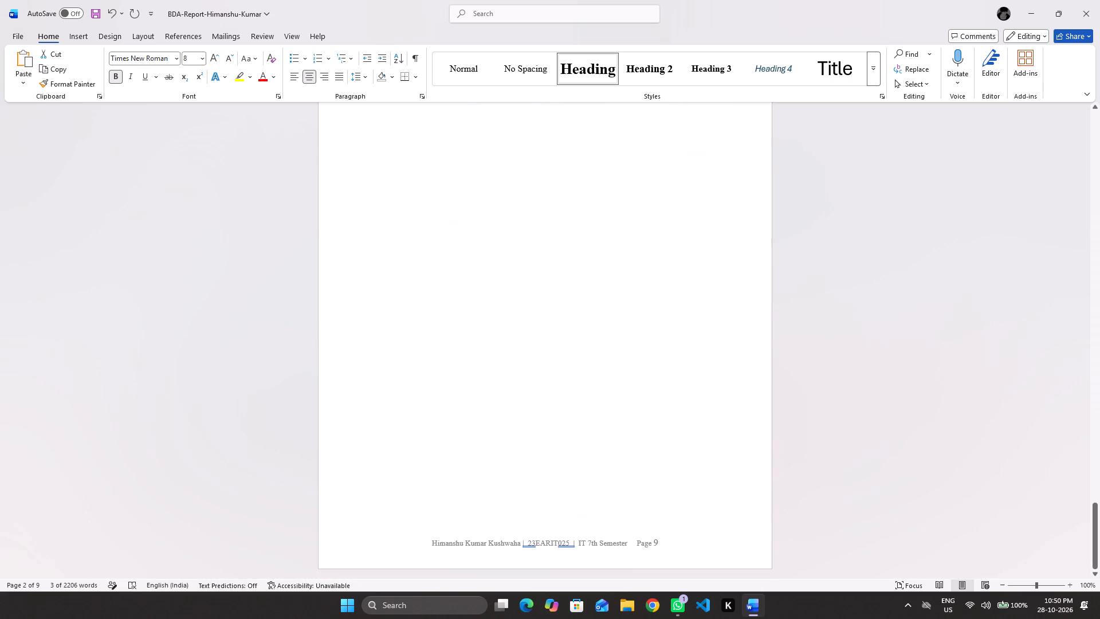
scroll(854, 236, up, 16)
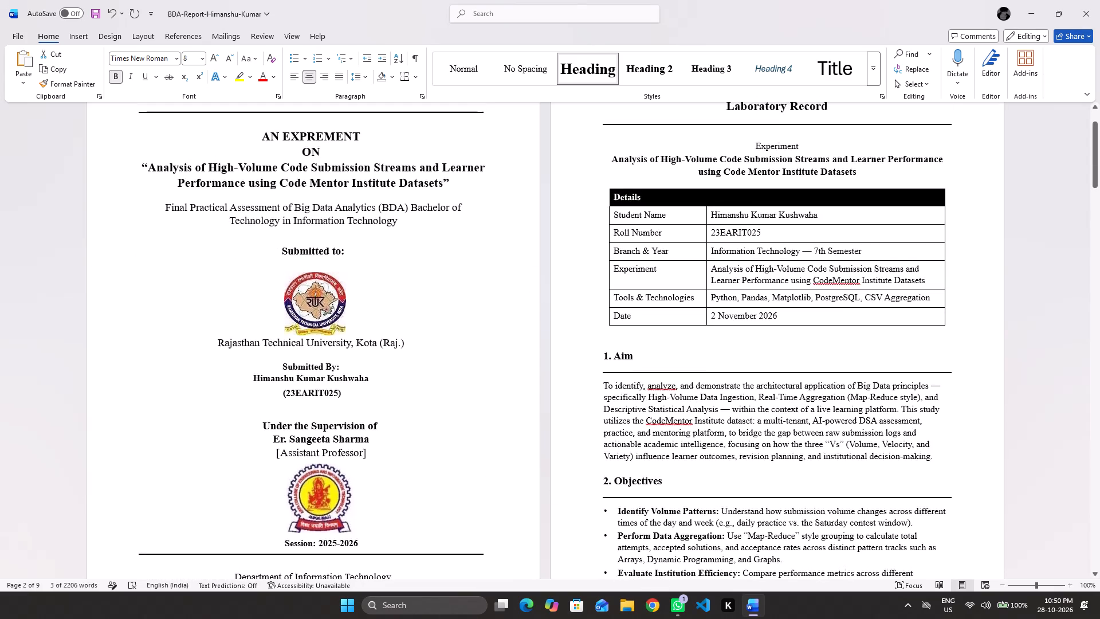
Set the BIG DATA ANALYTICS heading on page 2 to font size 22.
scroll(828, 178, up, 5)
click(819, 162)
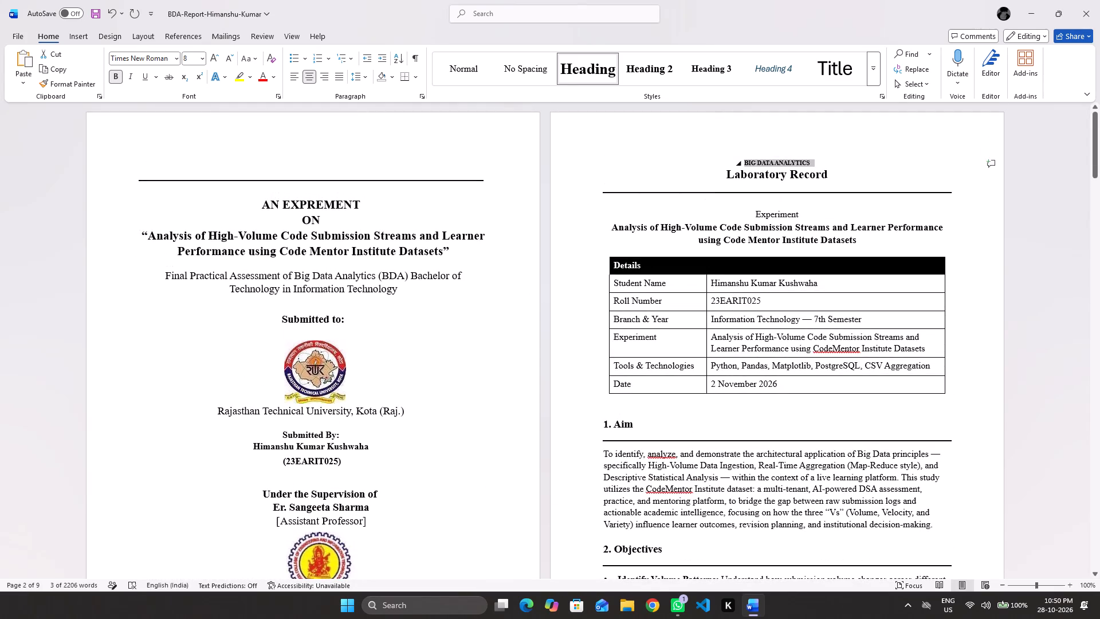
drag(819, 162, 746, 160)
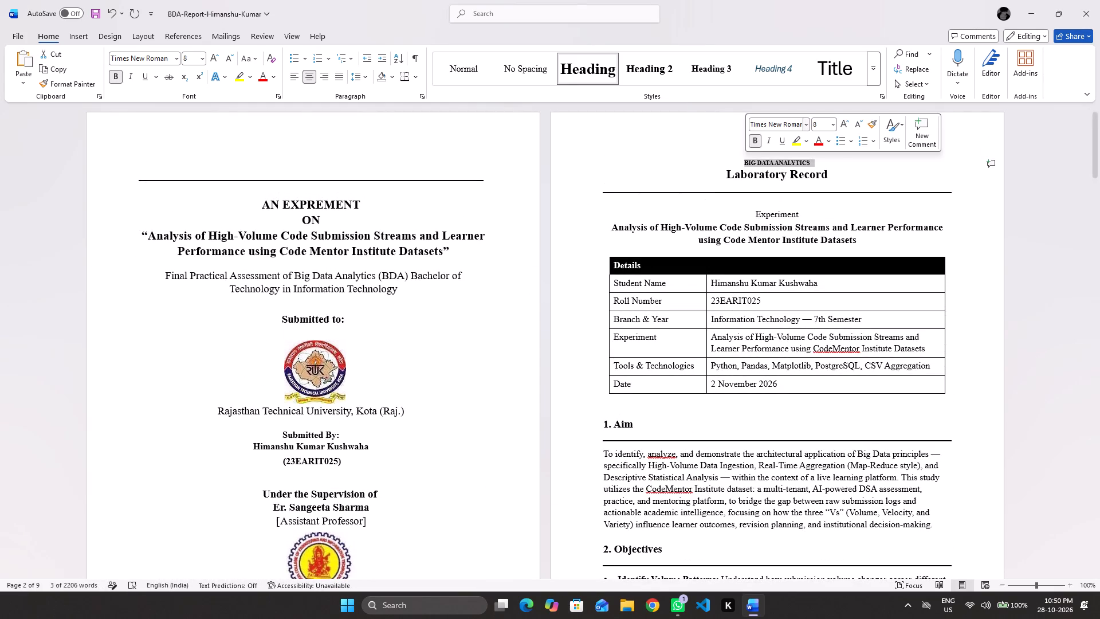
click(834, 128)
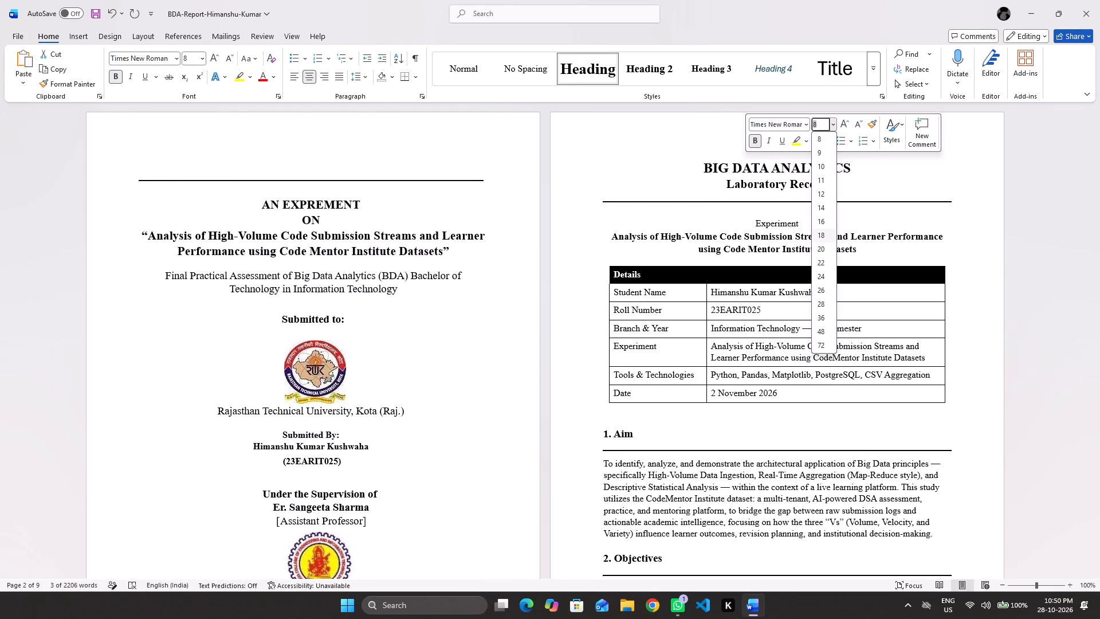
click(824, 265)
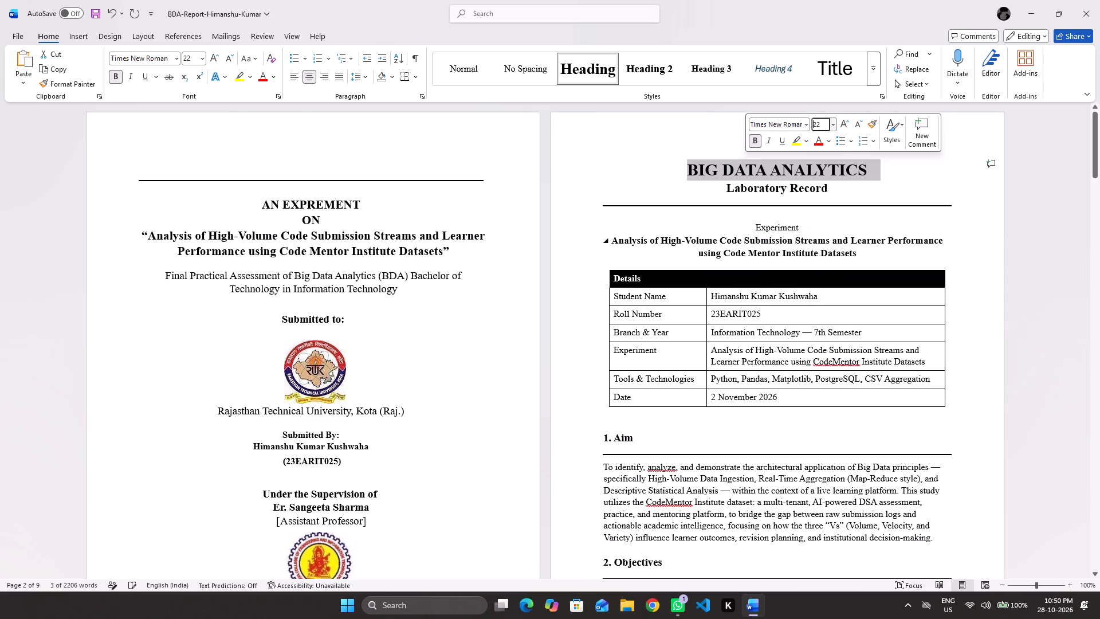
click(870, 195)
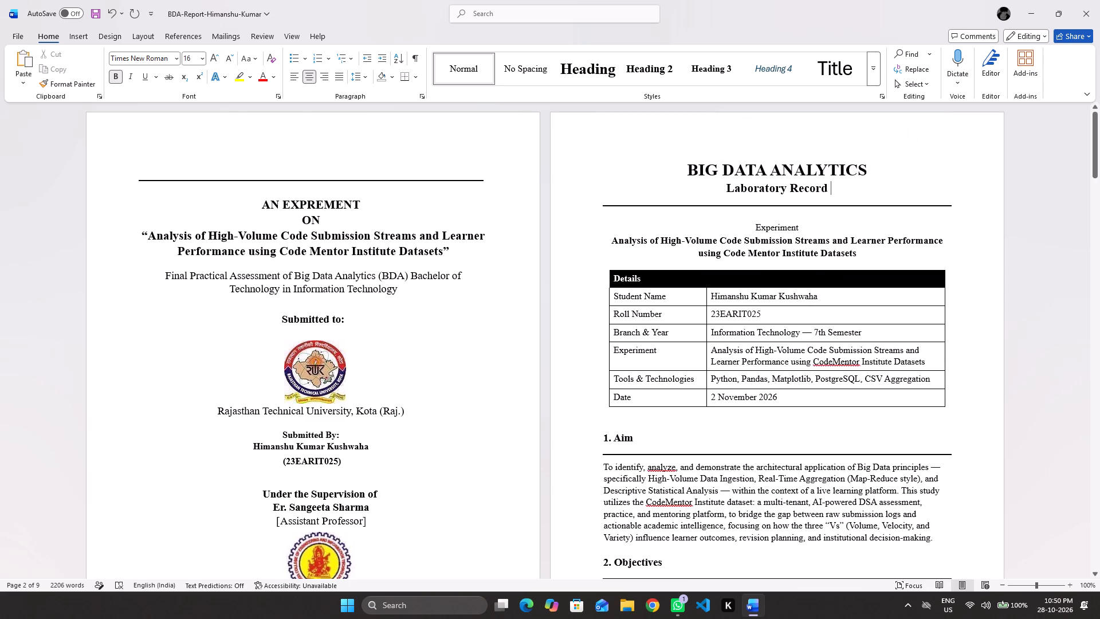
Start a Save As of the report and browse for a save location.
click(1098, 6)
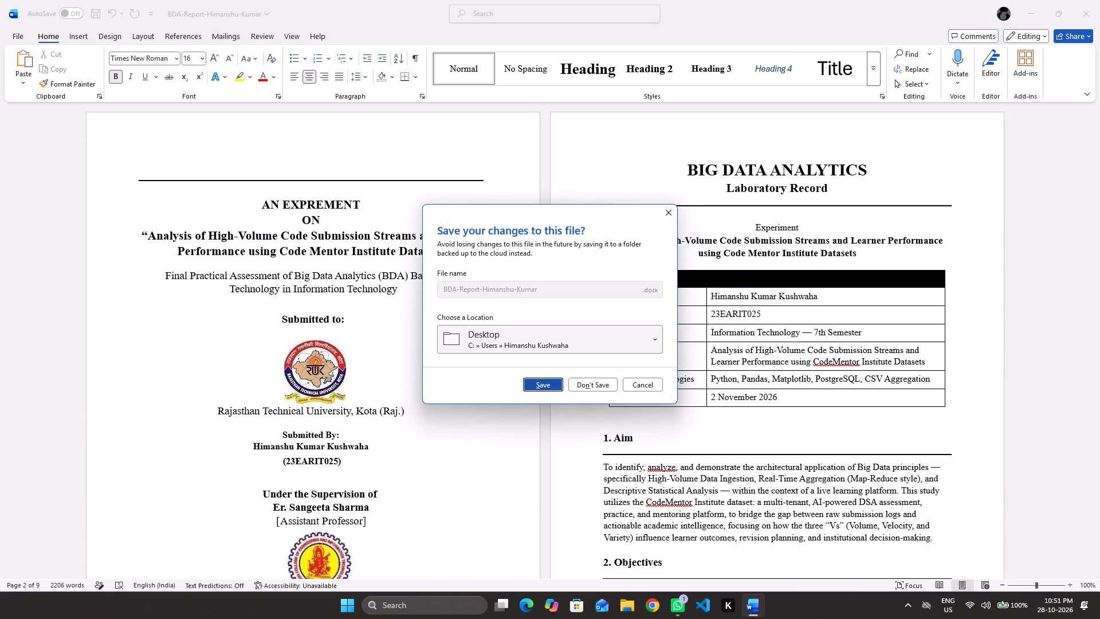
click(670, 216)
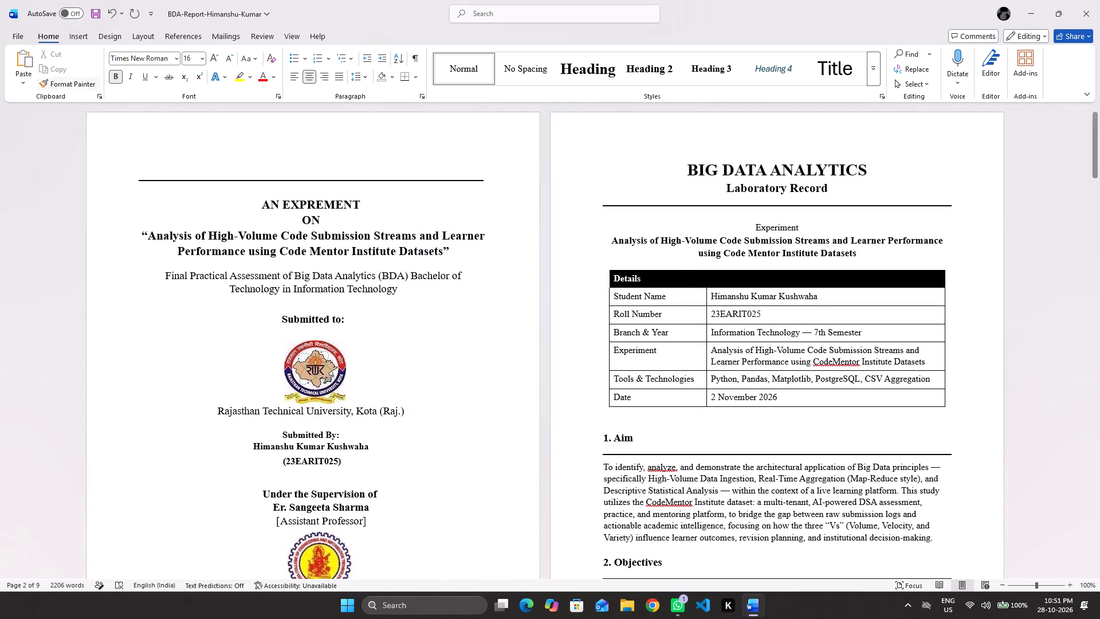
click(21, 32)
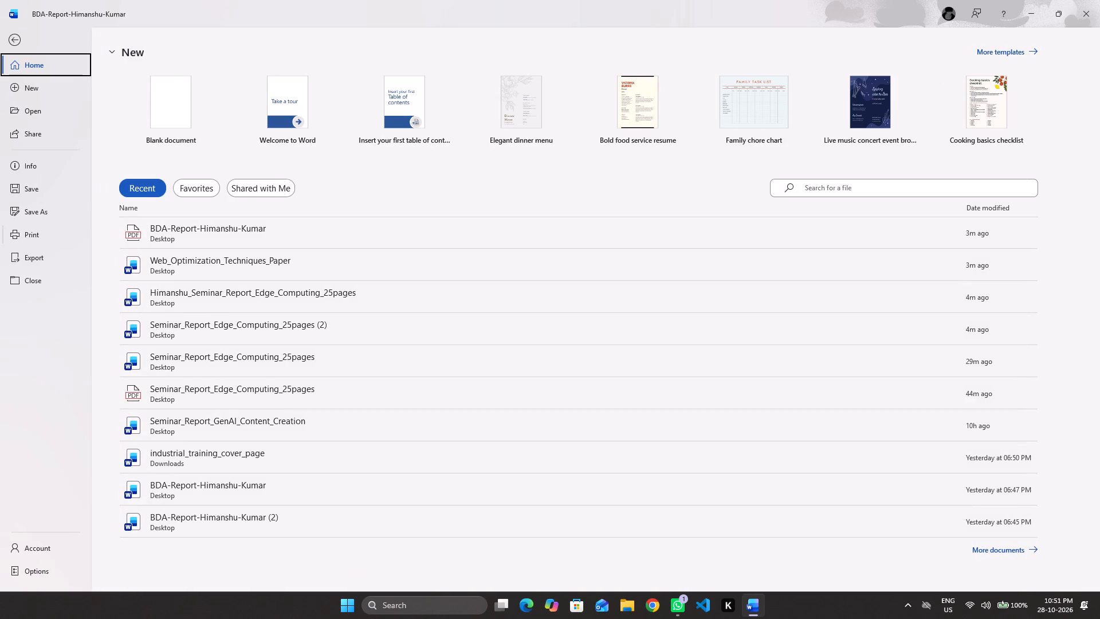
click(33, 211)
click(174, 273)
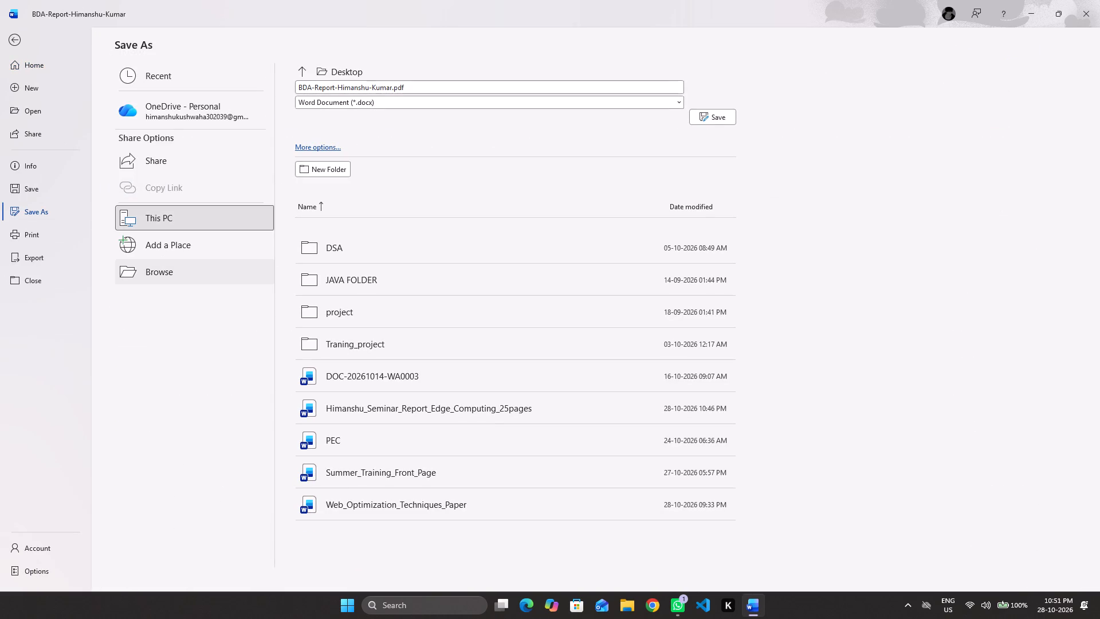
Save the report to the Desktop folder as a Word Document under its existing file name.
scroll(46, 110, up, 4)
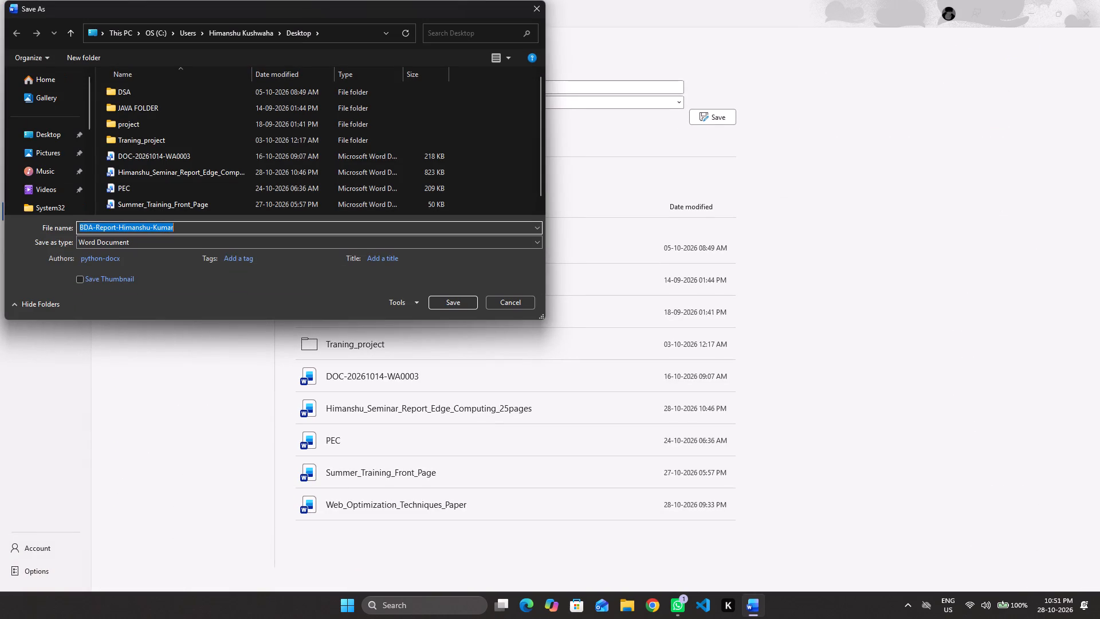
scroll(46, 110, up, 4)
click(57, 125)
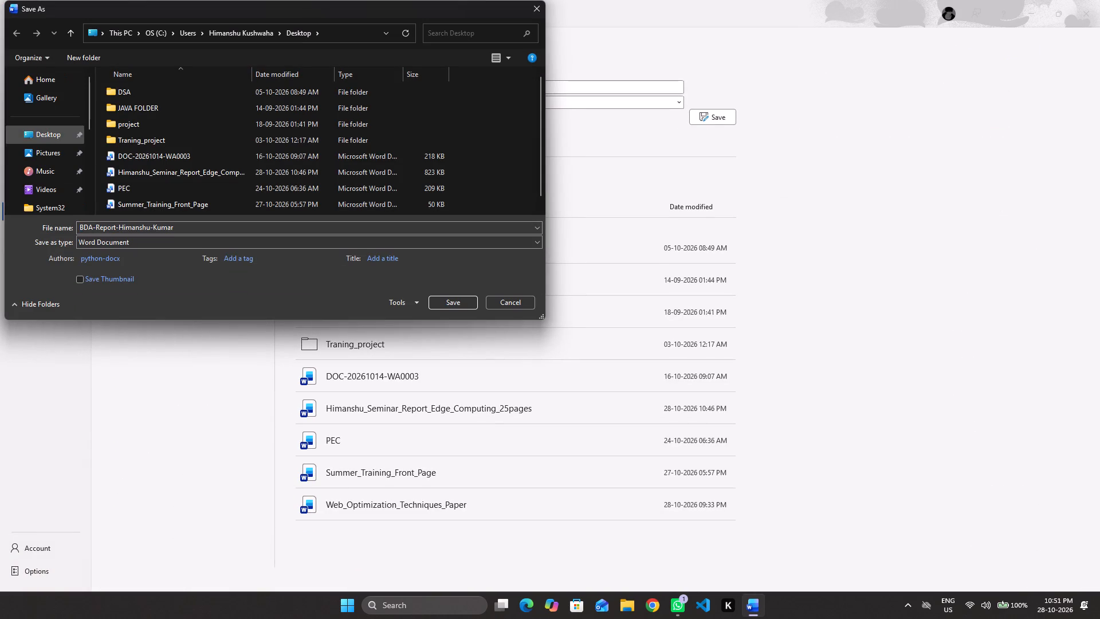
double_click(52, 138)
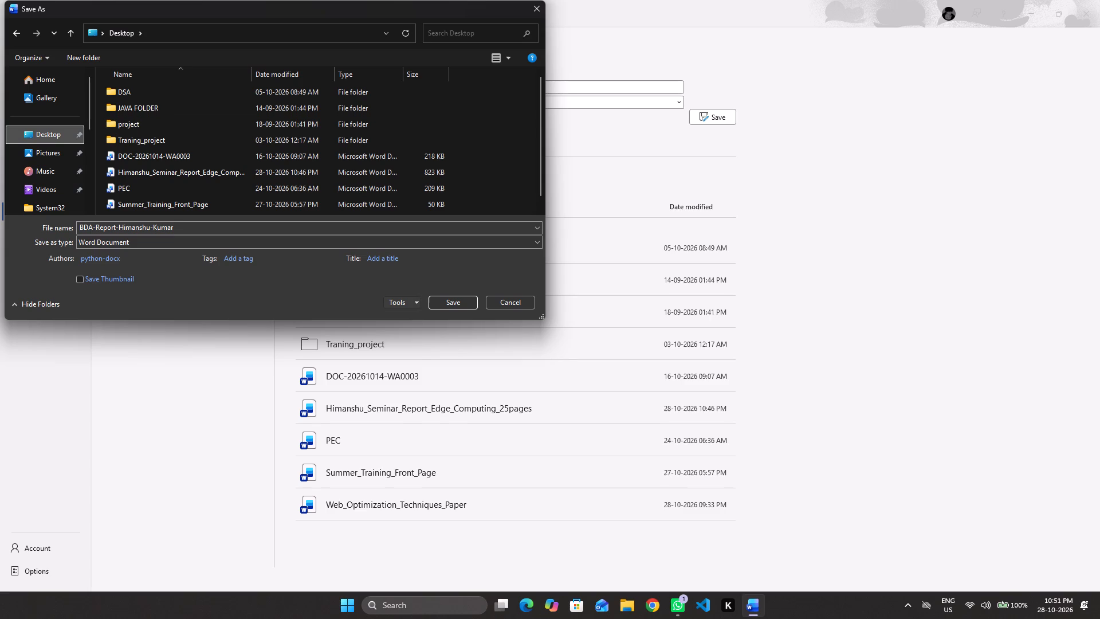
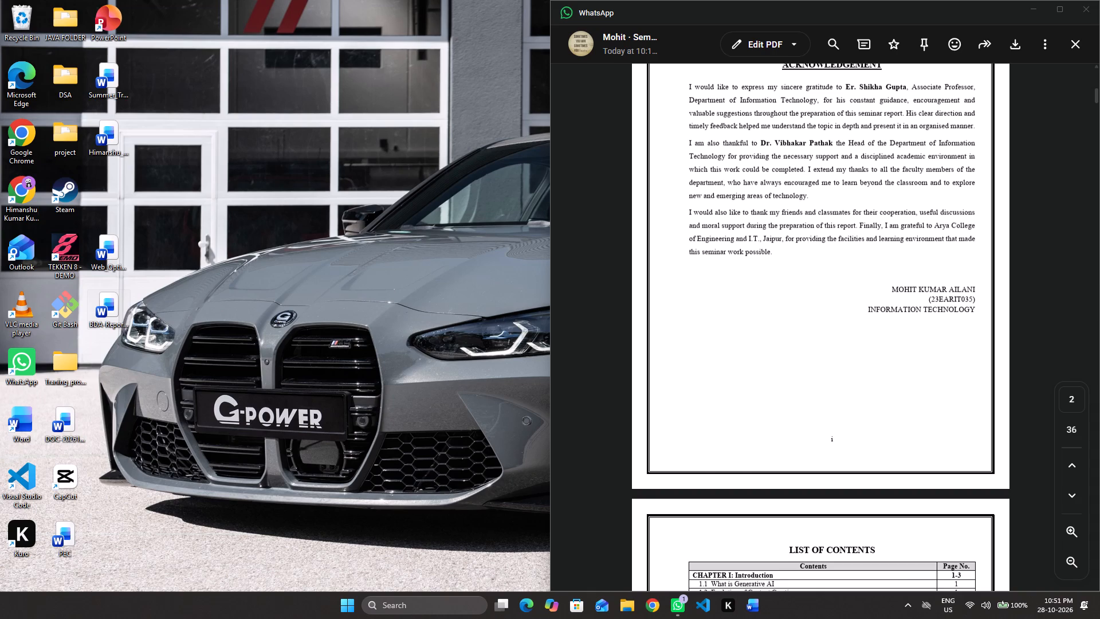
scroll(553, 369, down, 9)
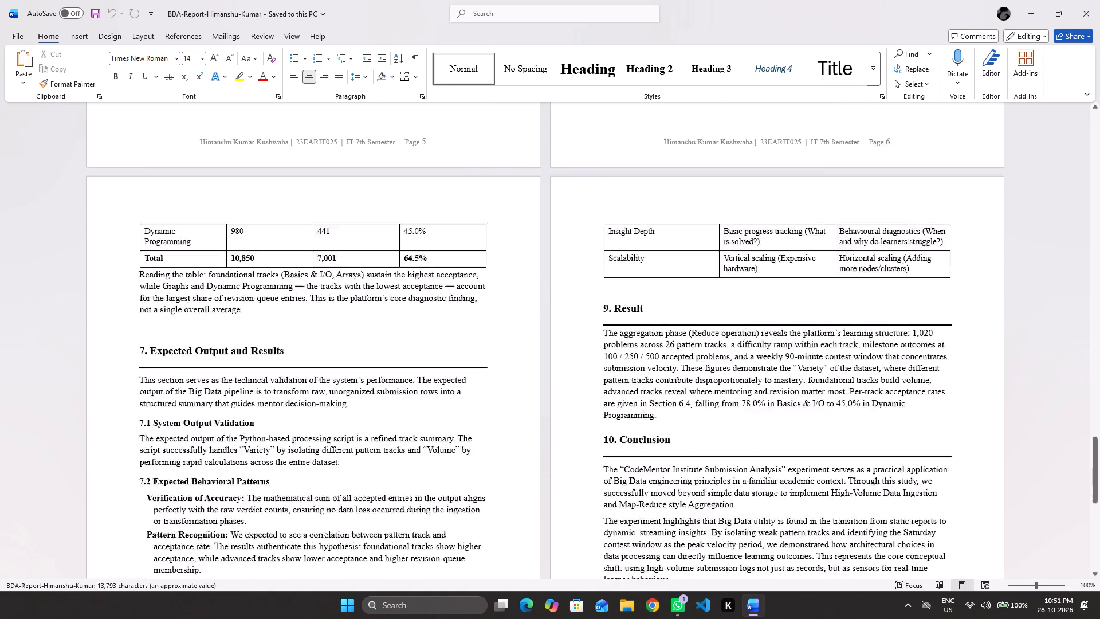
scroll(553, 369, down, 4)
scroll(553, 369, up, 4)
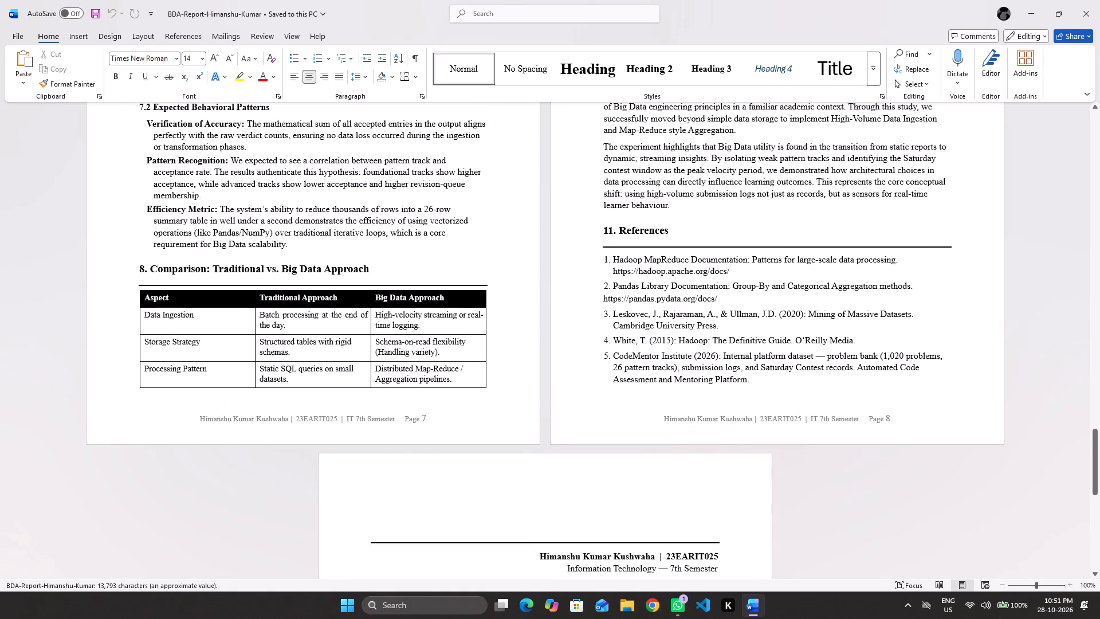
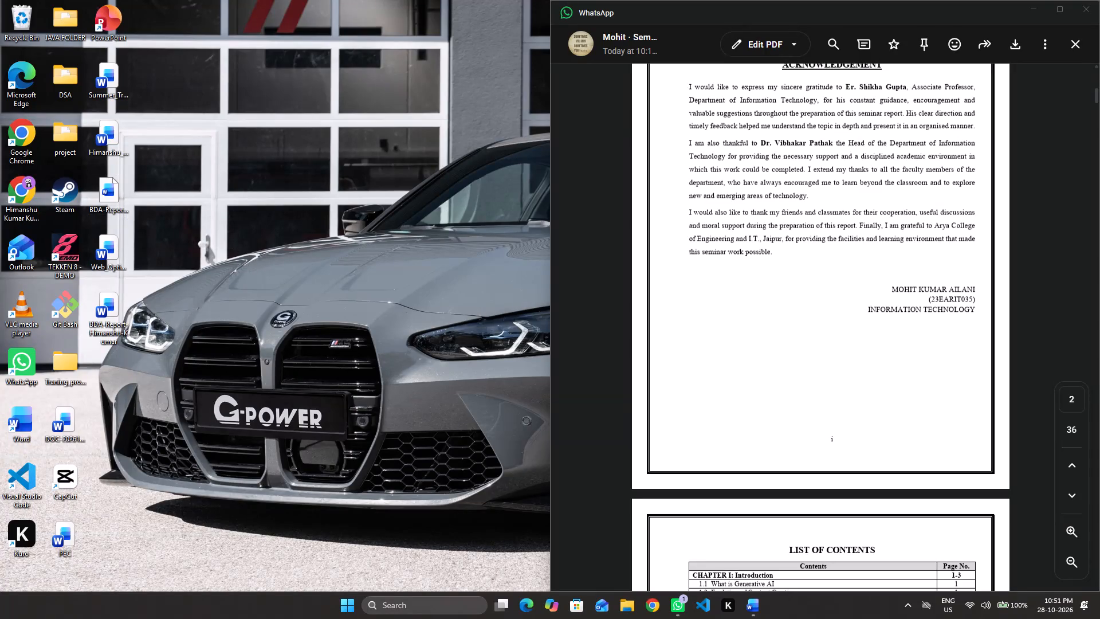
Switch to Word and reopen the BDA report document saved on the Desktop from the recent files.
click(749, 602)
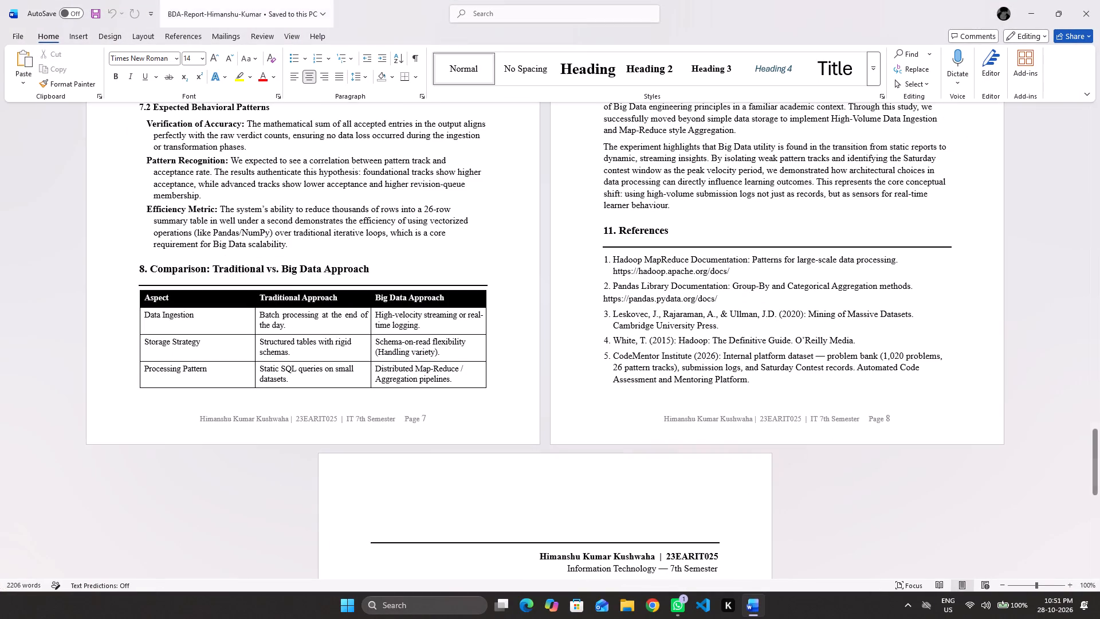
click(10, 34)
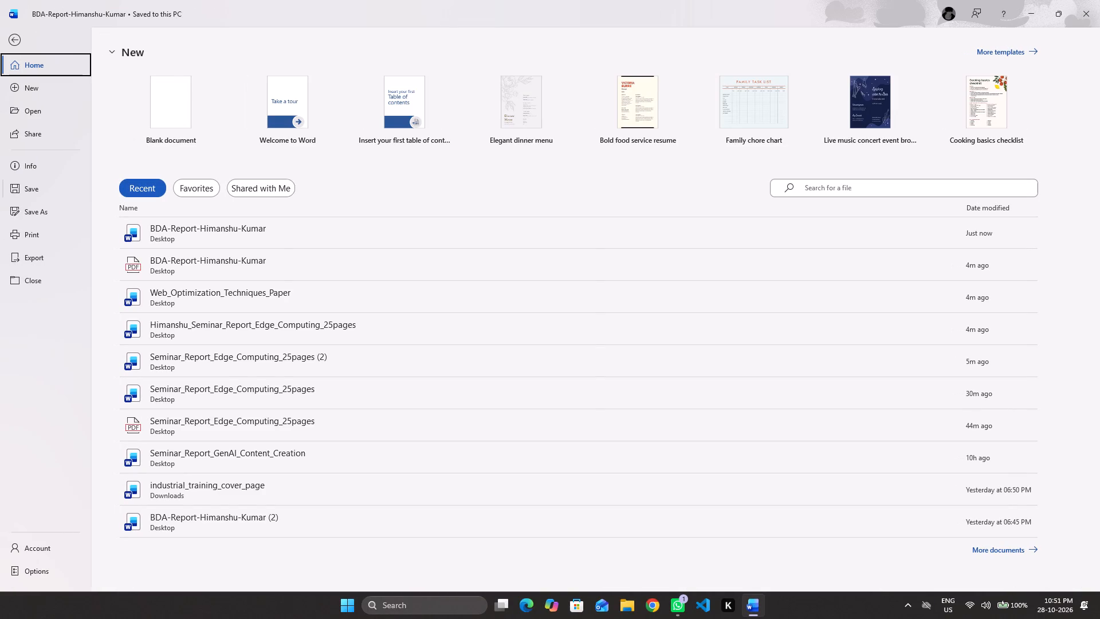
click(210, 229)
Delete the blank line above the top horizontal rule on the cover page.
scroll(210, 229, up, 7)
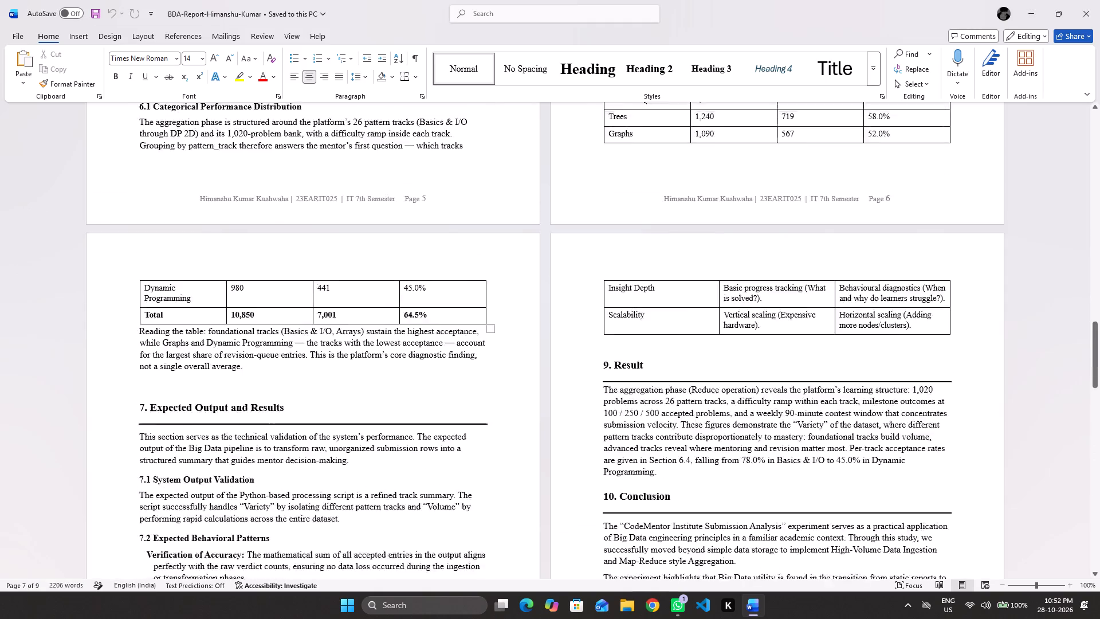
scroll(210, 229, up, 7)
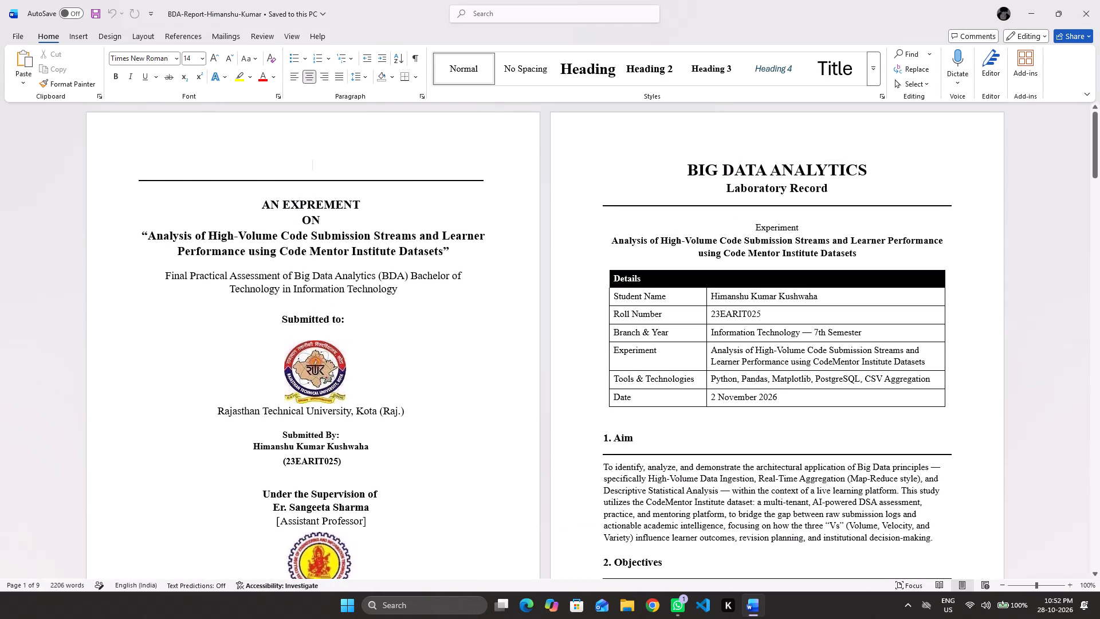
key(Delete)
key(Delete)
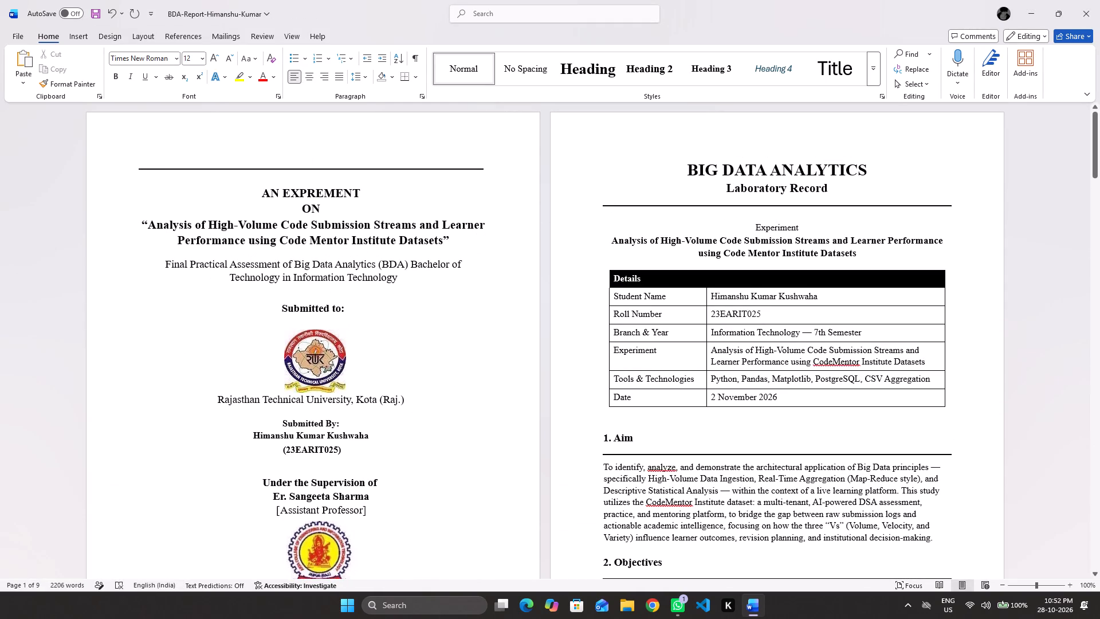
Delete the blank line above the horizontal rule on the last page, page 9.
scroll(544, 306, down, 8)
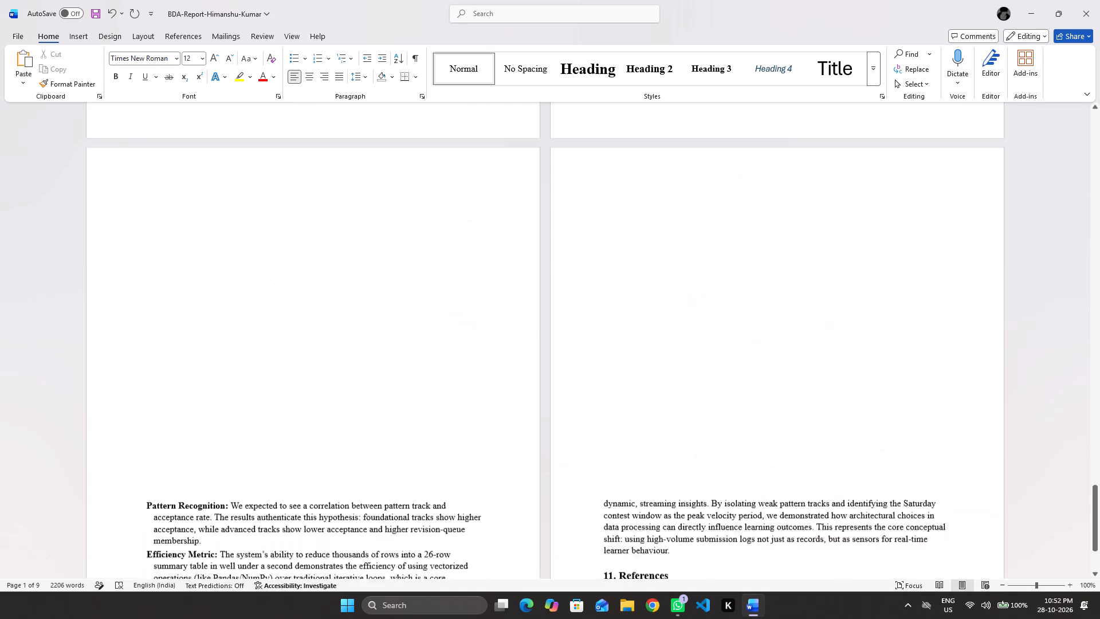
scroll(544, 306, up, 4)
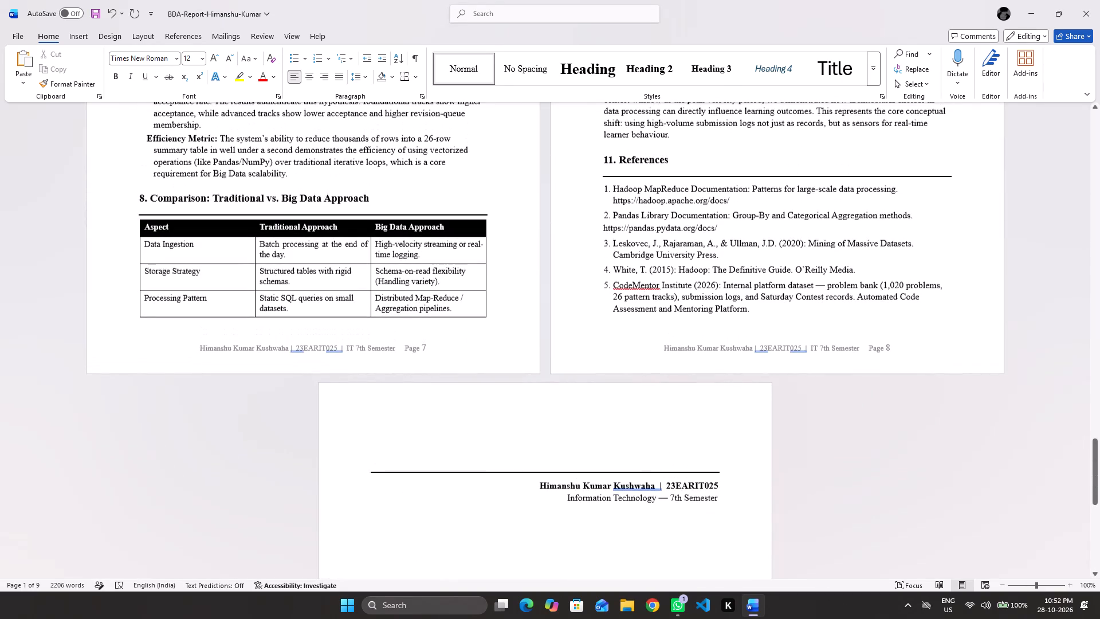
click(531, 452)
key(BackSpace)
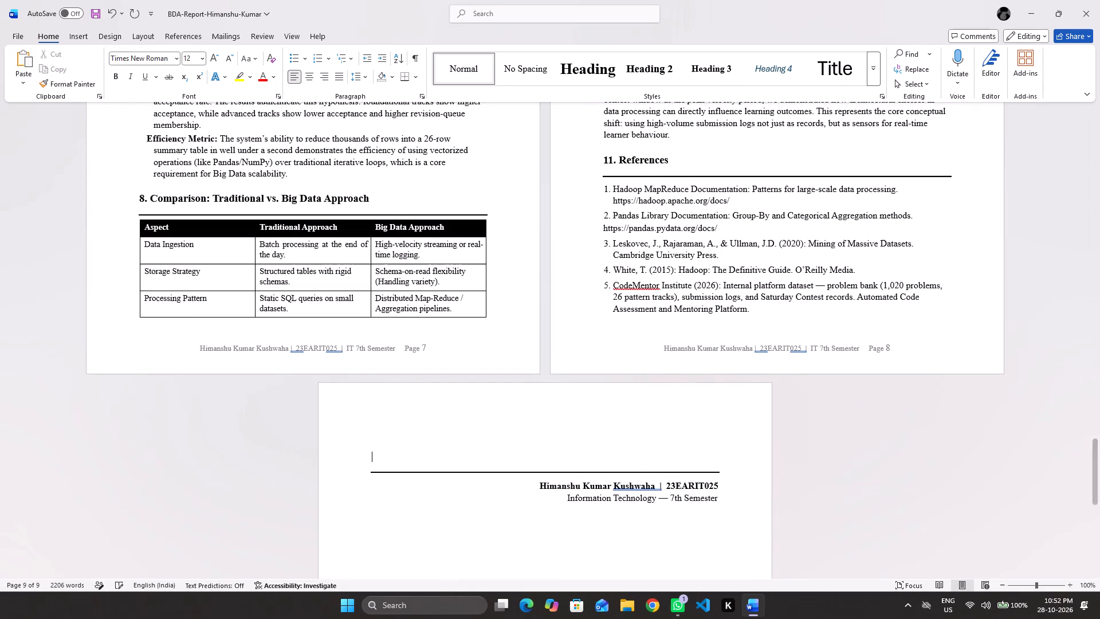
key(BackSpace)
key(BackSpace)
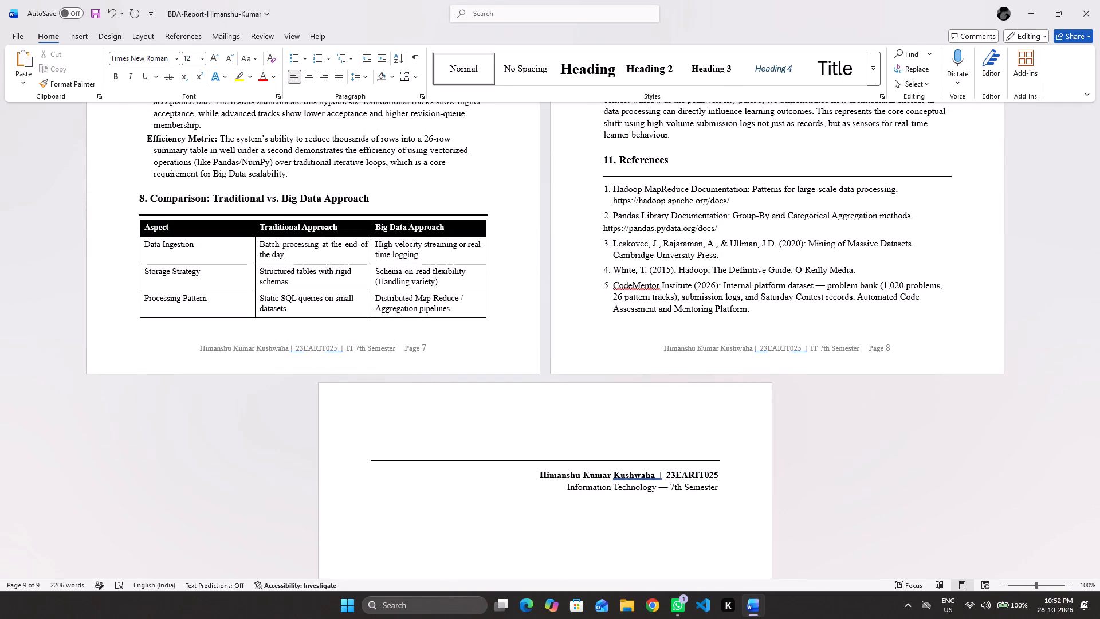
Examine the page layout of the report from the cover page onward.
scroll(531, 452, up, 18)
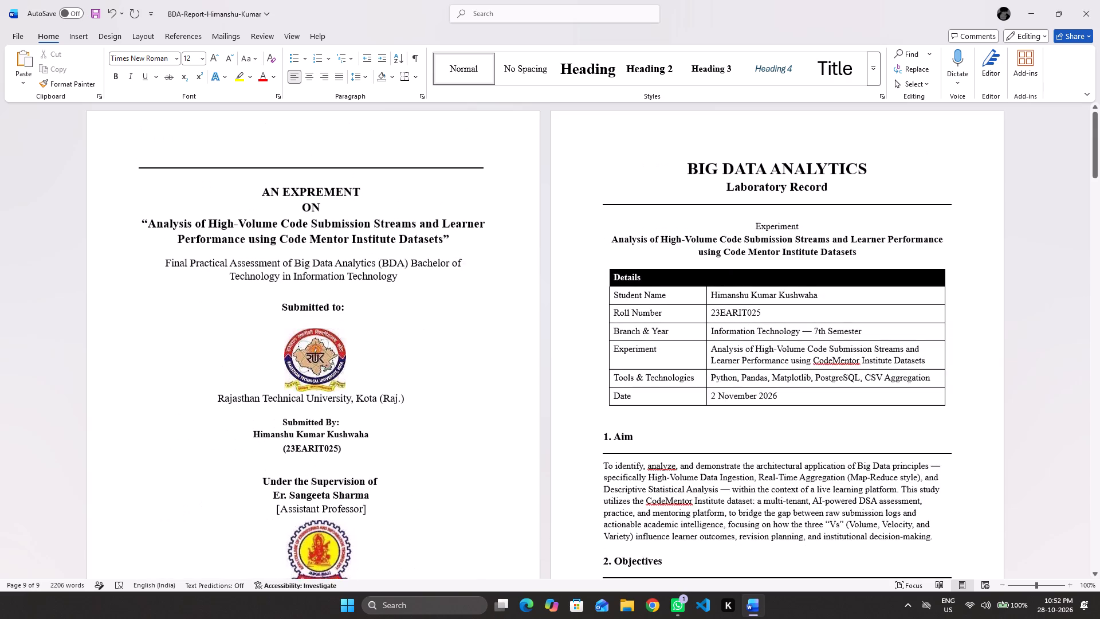
scroll(531, 452, down, 3)
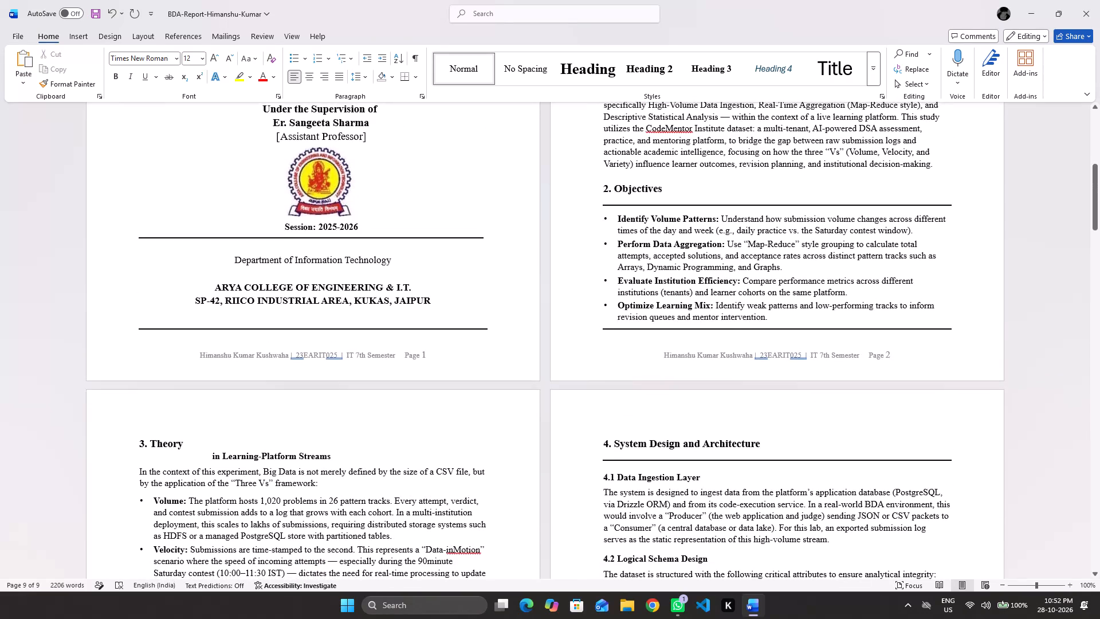
scroll(461, 499, up, 4)
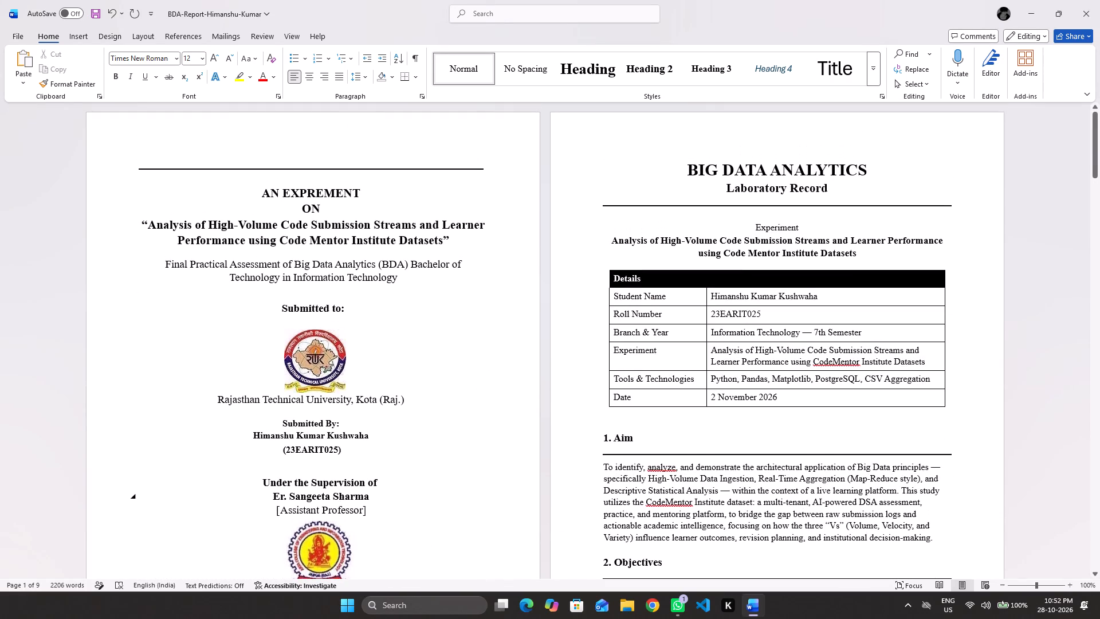
scroll(753, 171, down, 5)
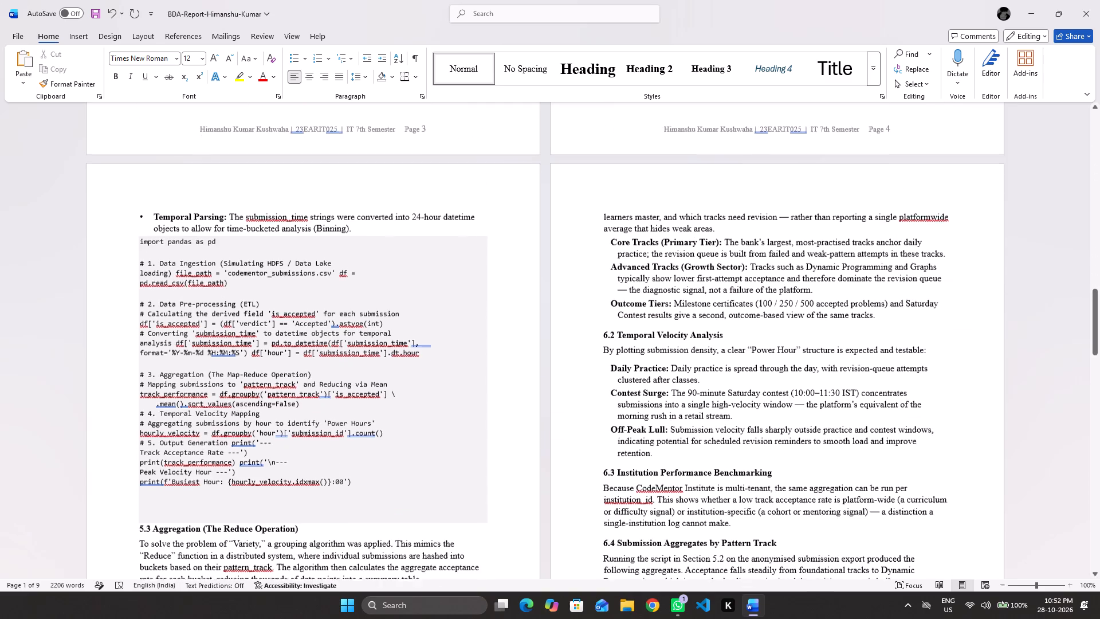
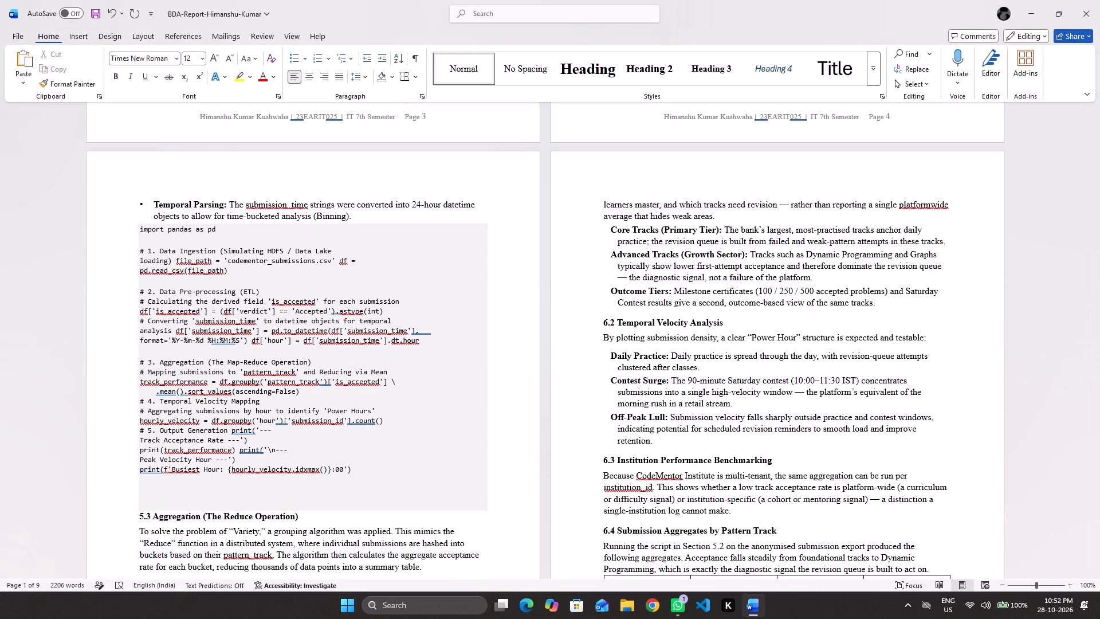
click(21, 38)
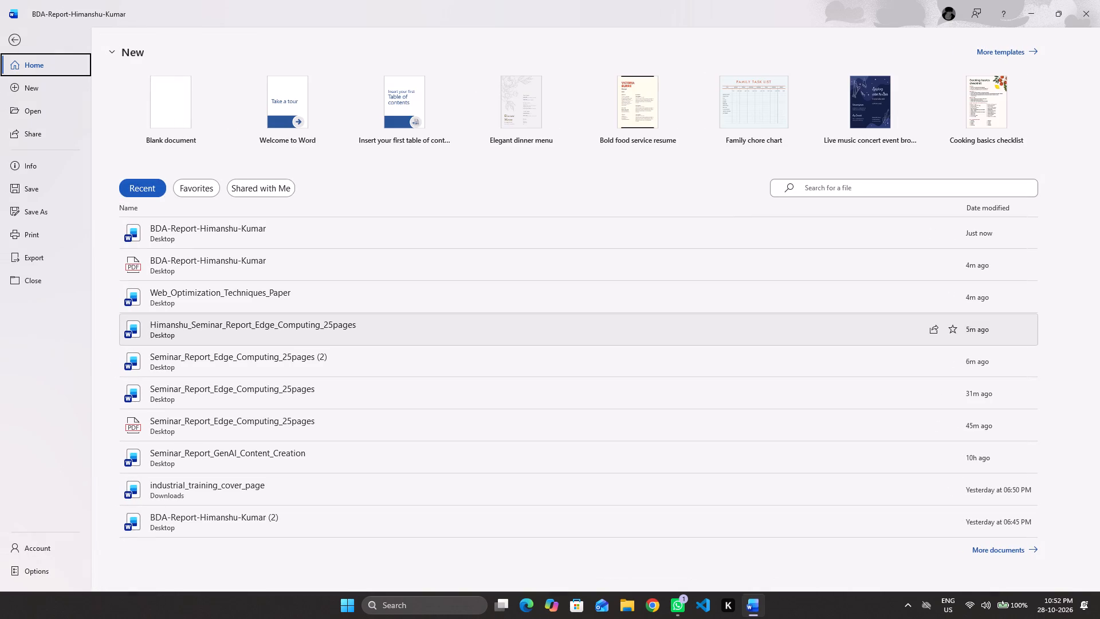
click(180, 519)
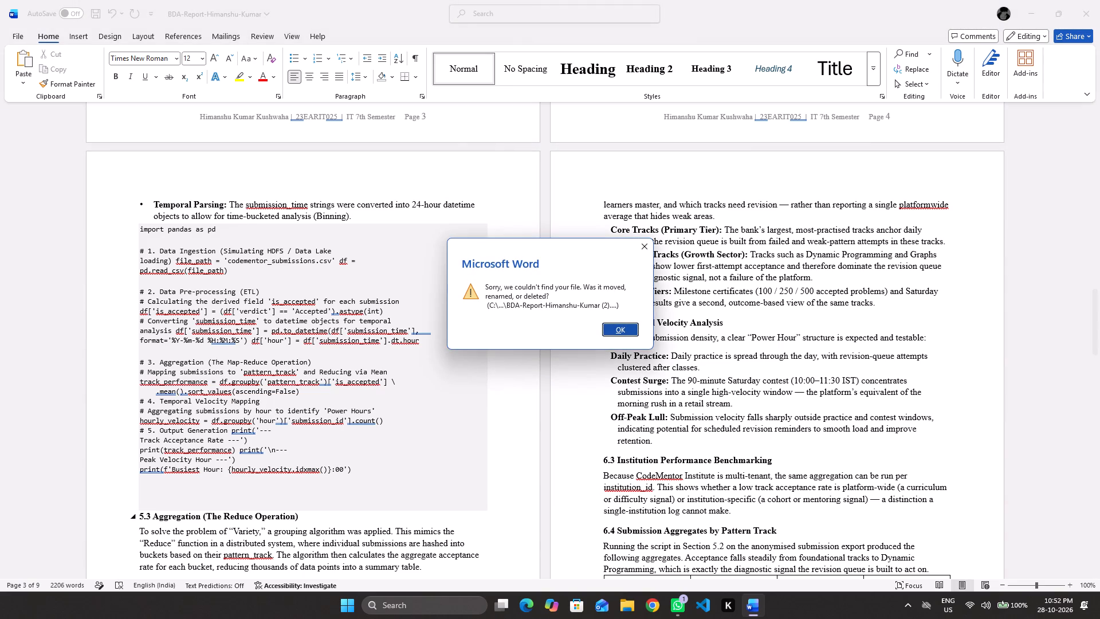
Dismiss the missing-file alert to return to the report.
click(624, 328)
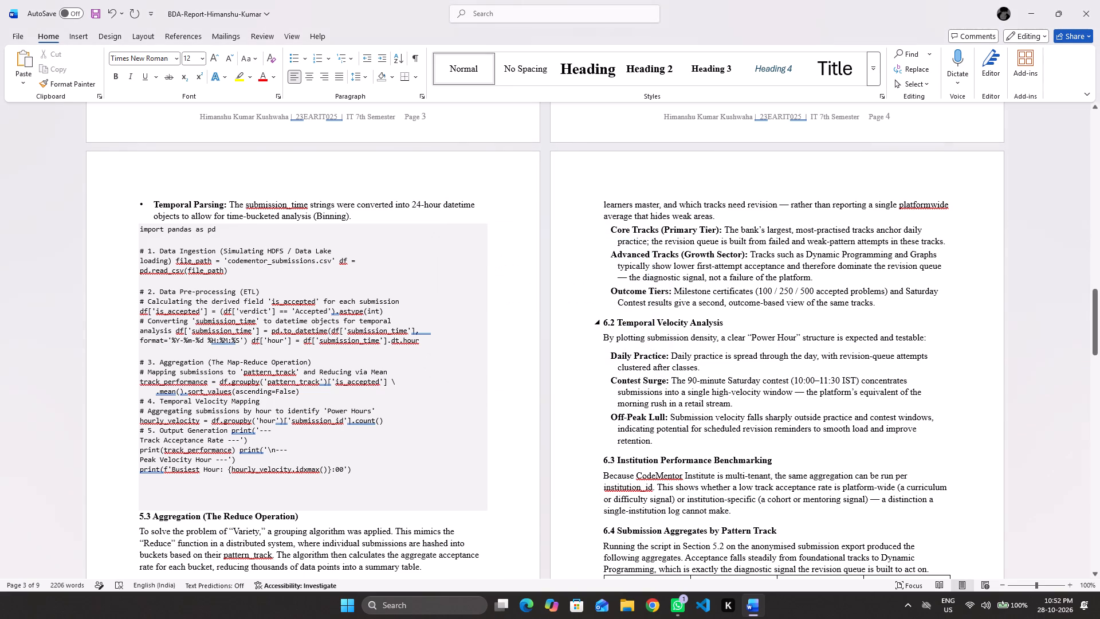
Look over the report's remaining pages through the last one and start closing the document.
scroll(624, 328, up, 16)
scroll(624, 328, down, 11)
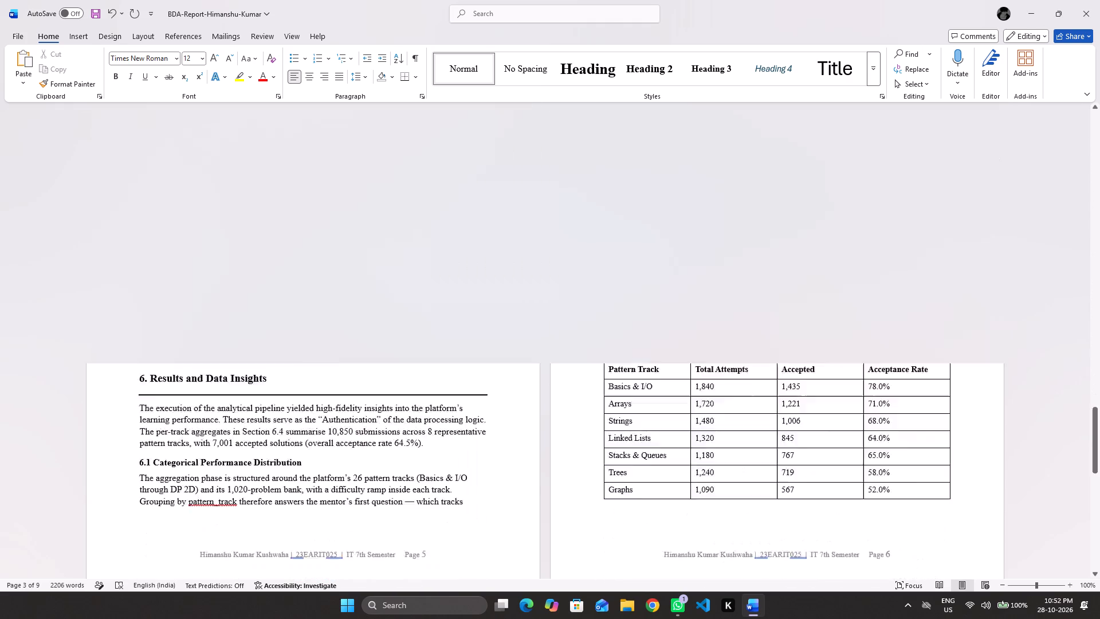
scroll(624, 328, down, 9)
scroll(624, 328, up, 2)
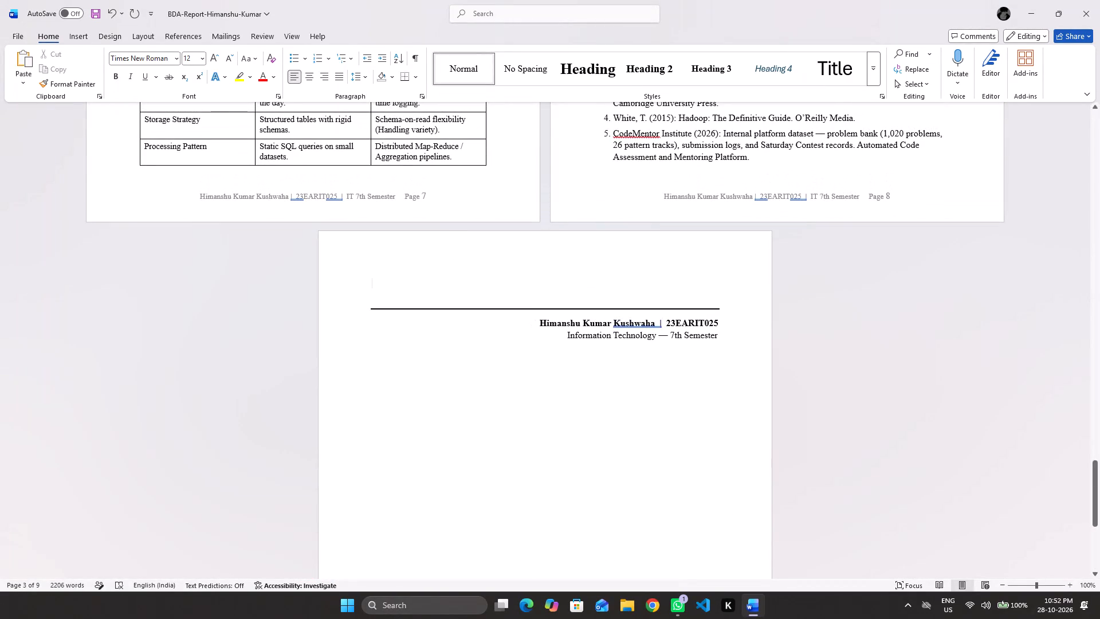
click(1098, 1)
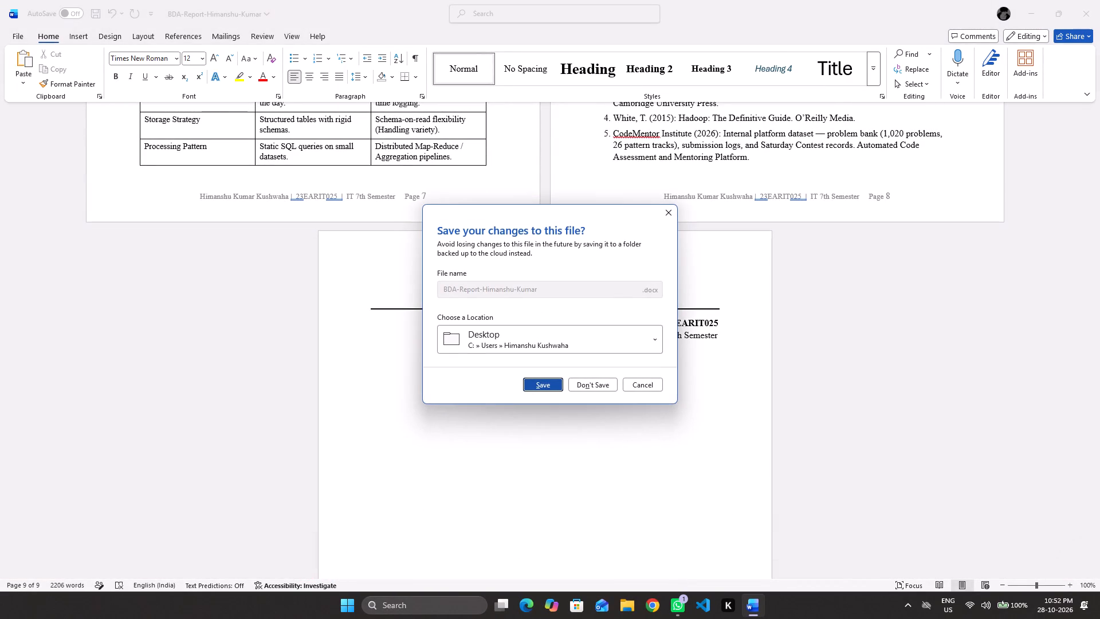
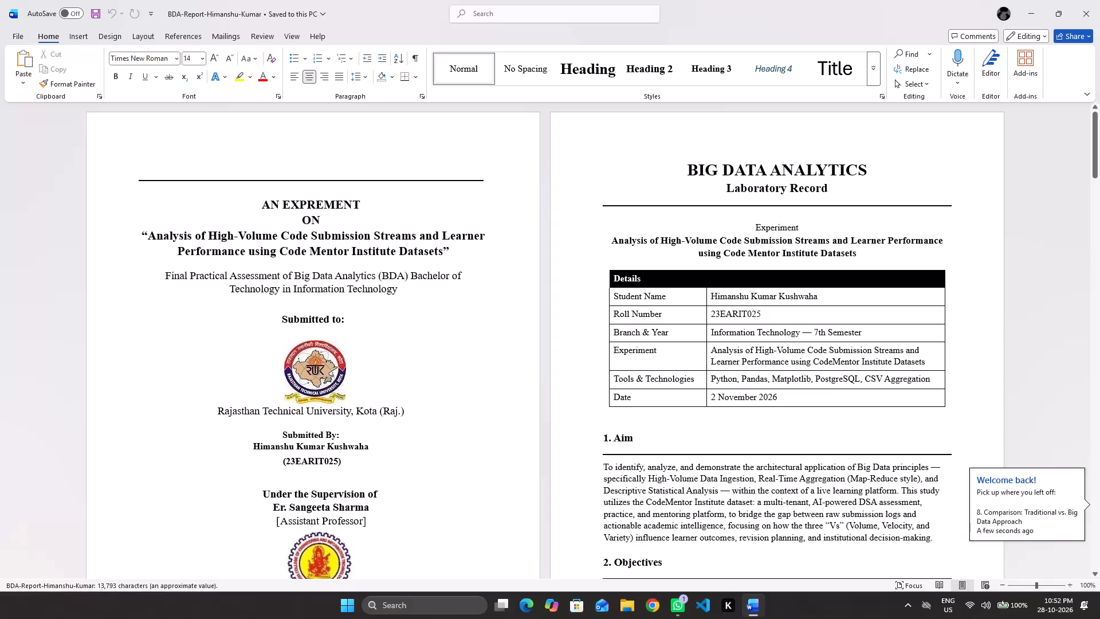
Remove the blank line above the horizontal rule at the top of the cover page.
click(257, 138)
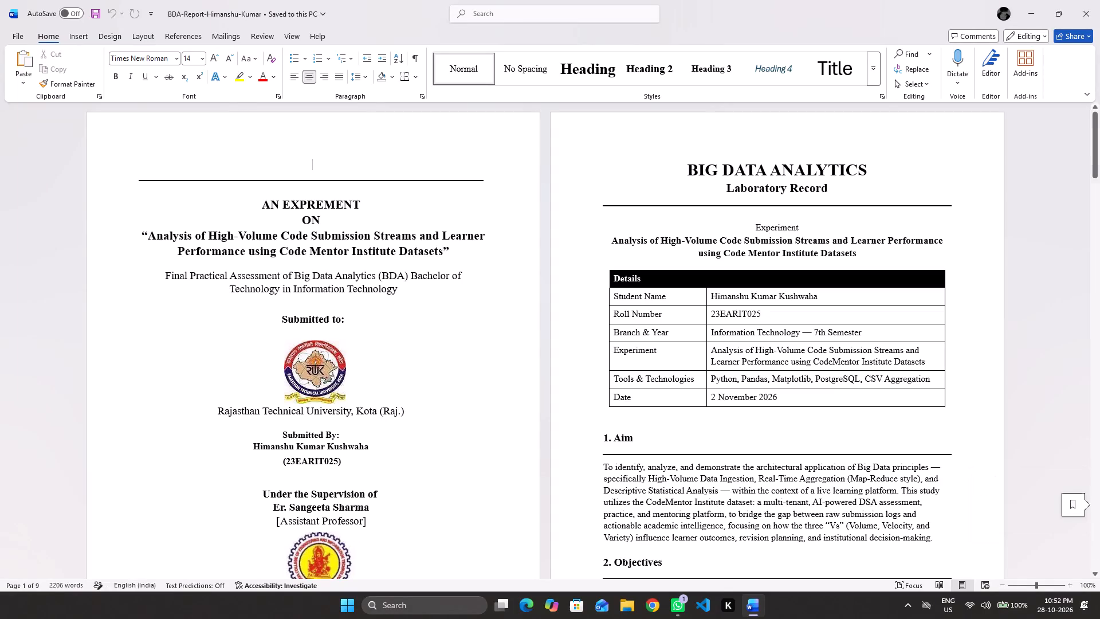
key(Delete)
key(Delete)
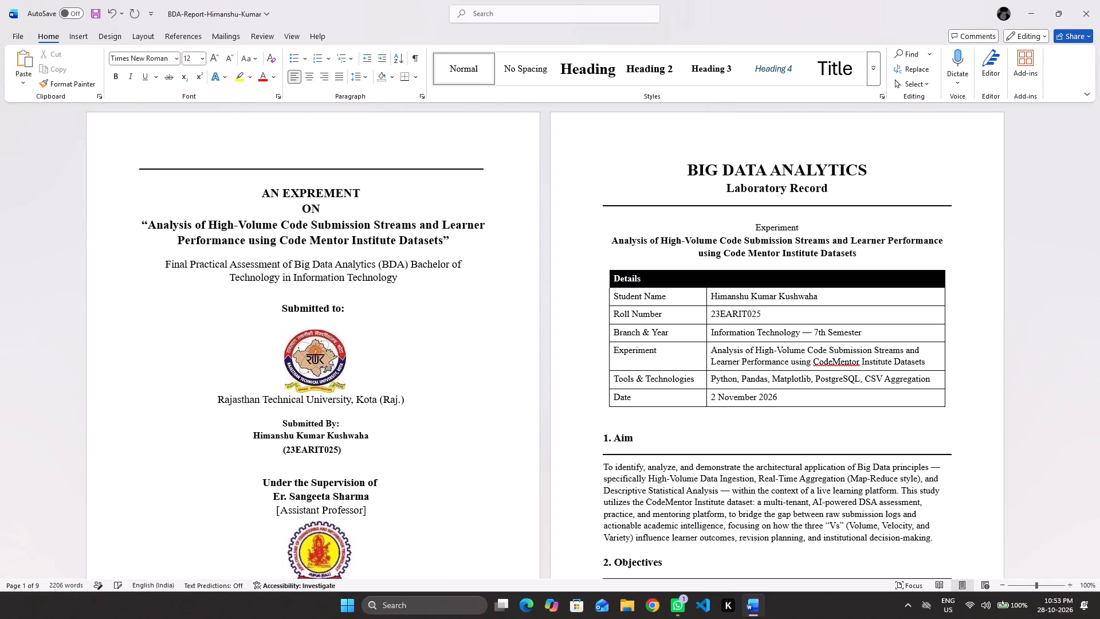
Try to remove the remaining empty space around the cover page's top rule, above the "AN EXPREMENT" title.
click(282, 153)
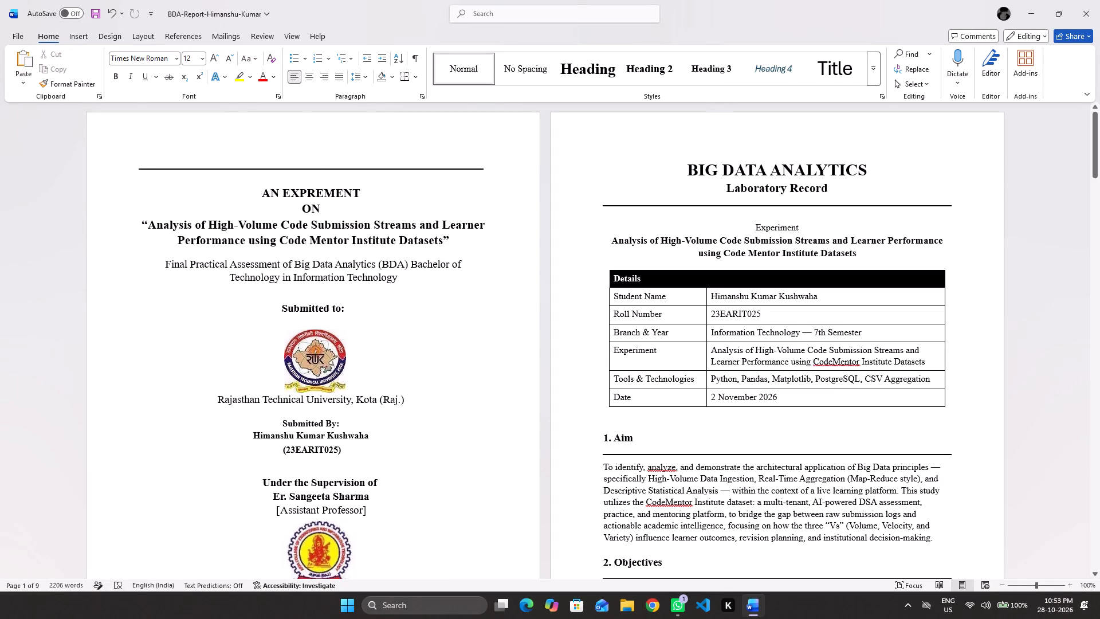
click(260, 156)
double_click(289, 159)
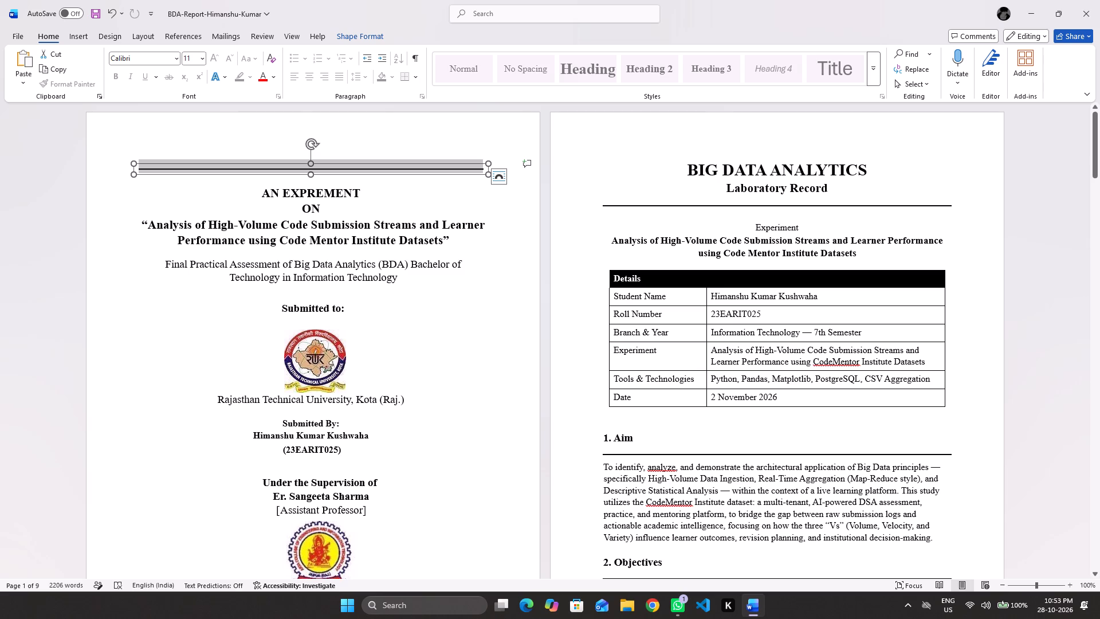
click(294, 185)
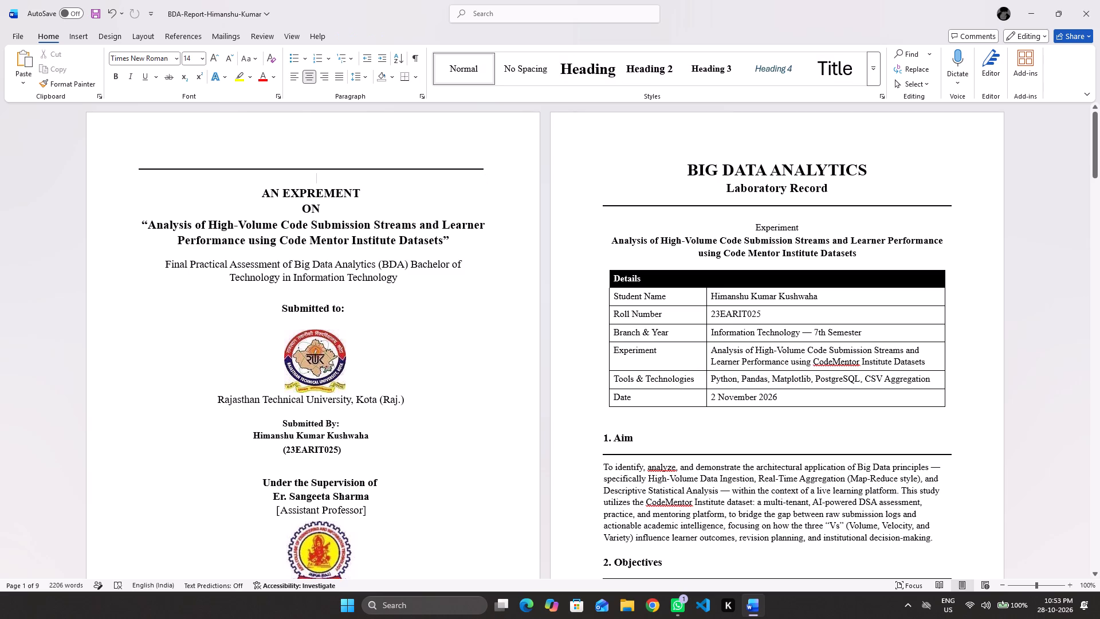
key(Delete)
key(Delete)
key(BackSpace)
key(BackSpace)
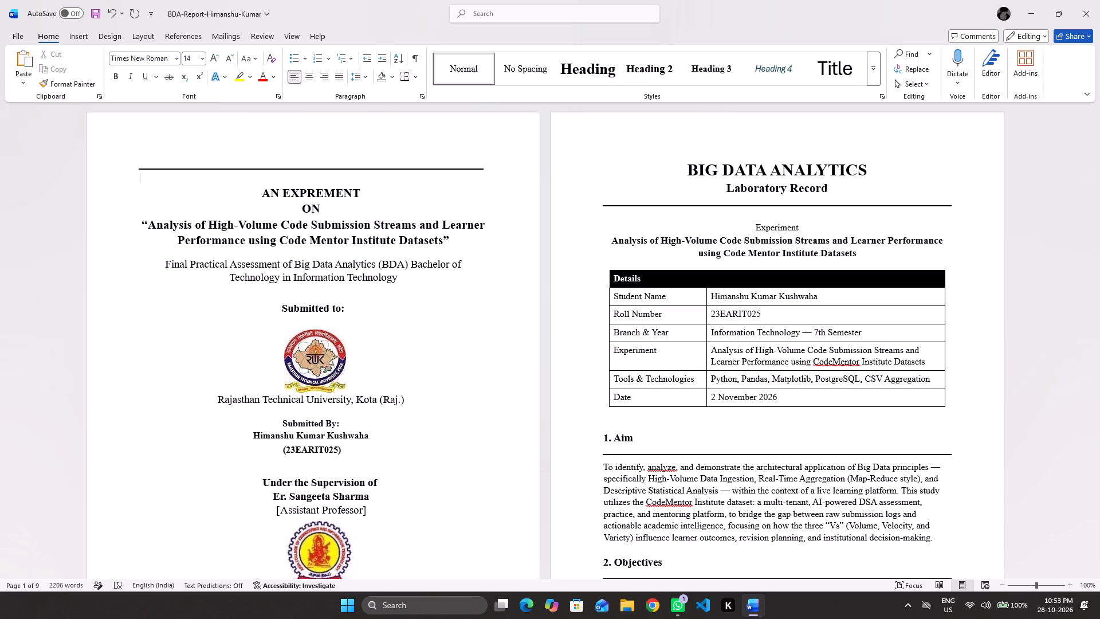
key(Delete)
key(Delete)
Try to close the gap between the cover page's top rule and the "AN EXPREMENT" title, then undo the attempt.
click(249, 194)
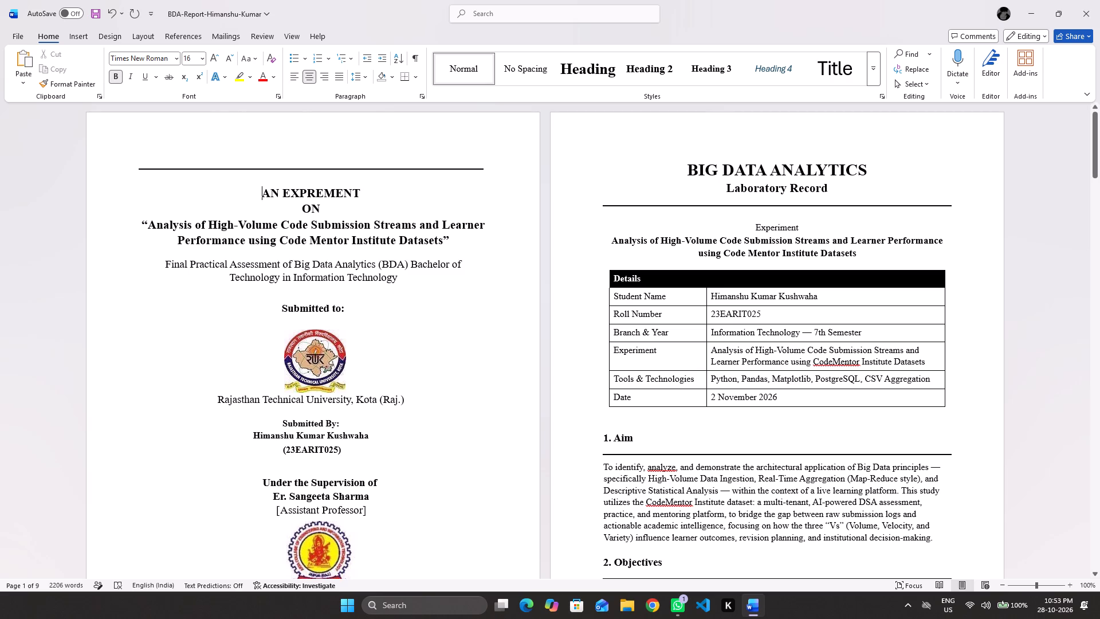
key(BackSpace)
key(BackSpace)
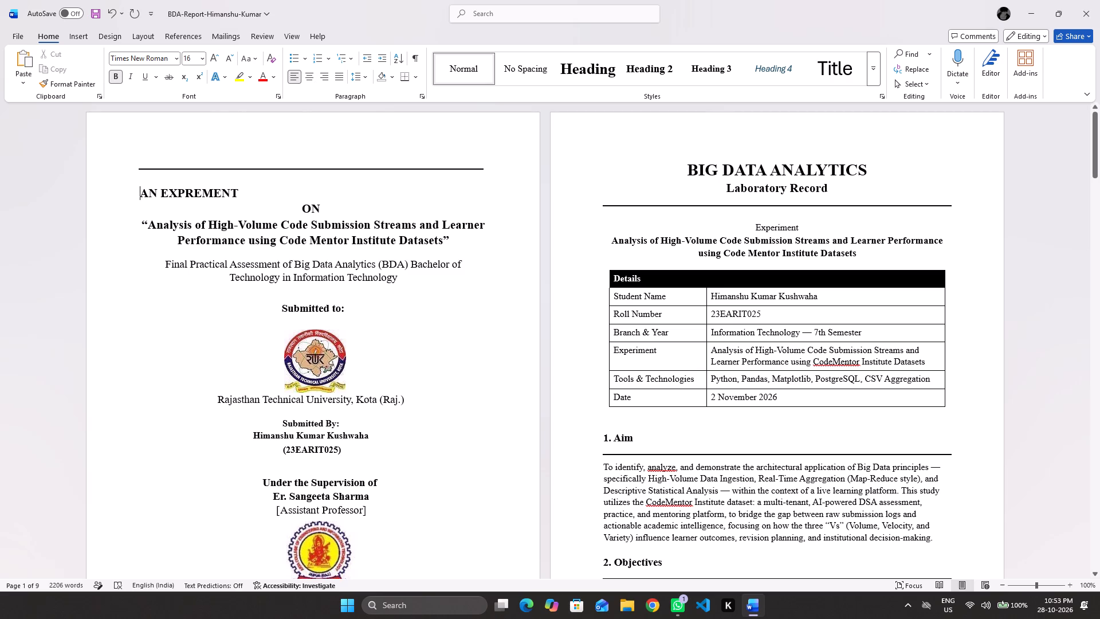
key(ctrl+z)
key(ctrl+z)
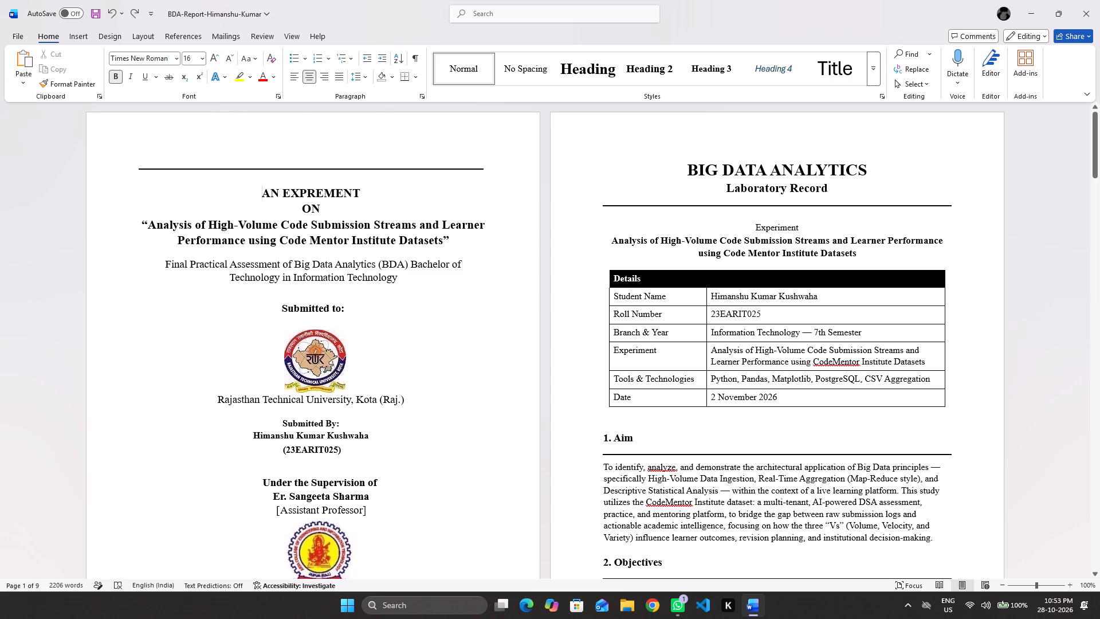
Look through the report from the cover page to the last page, then back up to the tables and results sections, checking the page layout.
scroll(445, 214, down, 2)
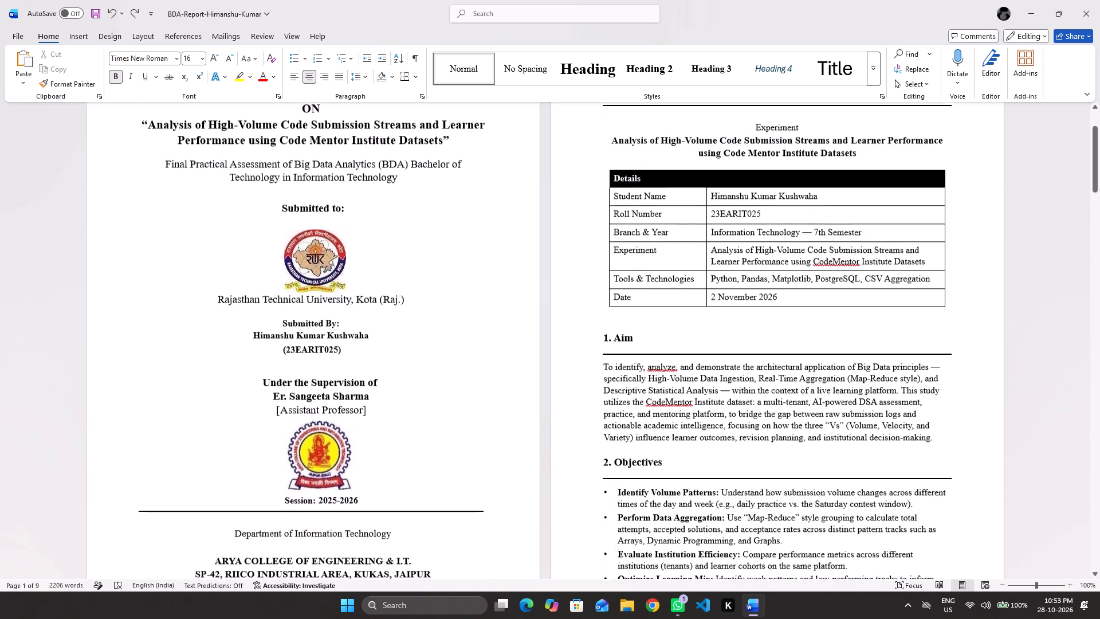
scroll(445, 214, up, 1)
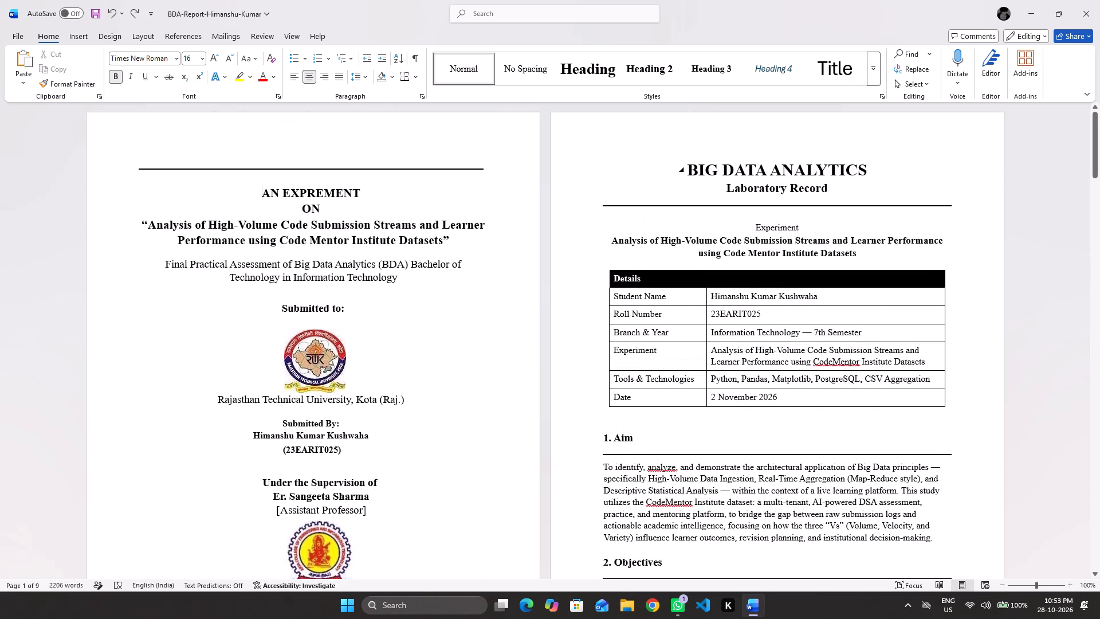
scroll(720, 177, down, 4)
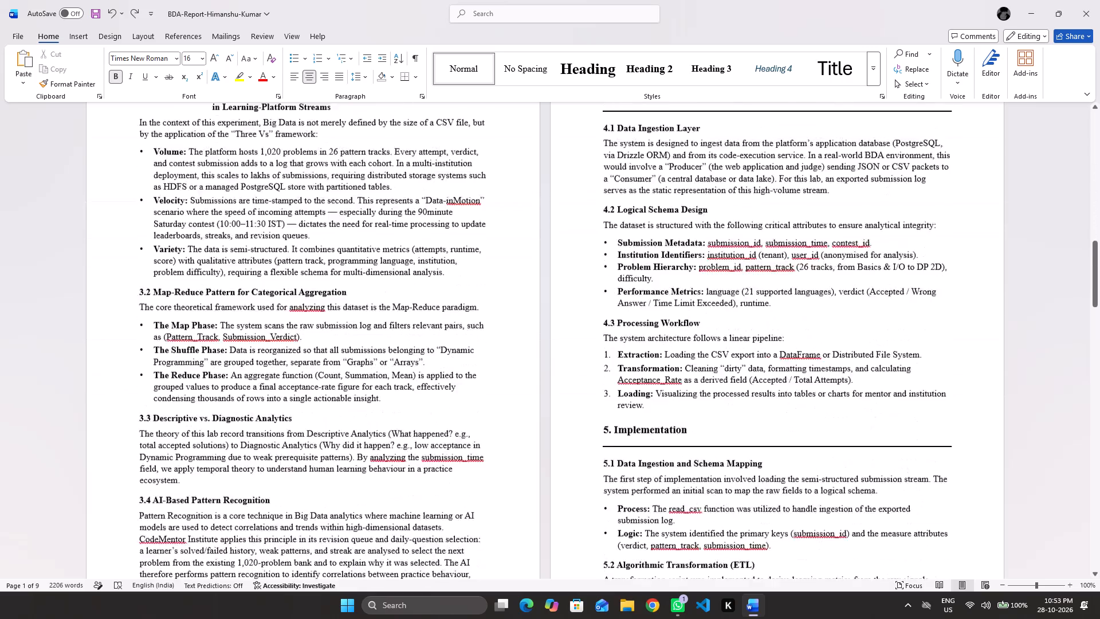
scroll(720, 177, down, 6)
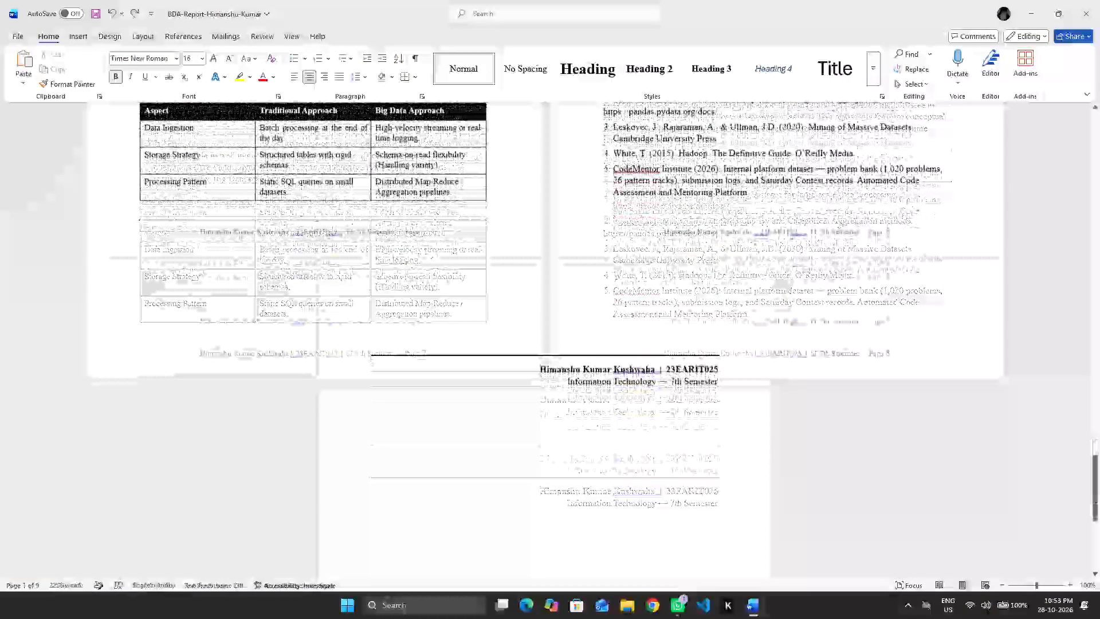
scroll(720, 177, down, 2)
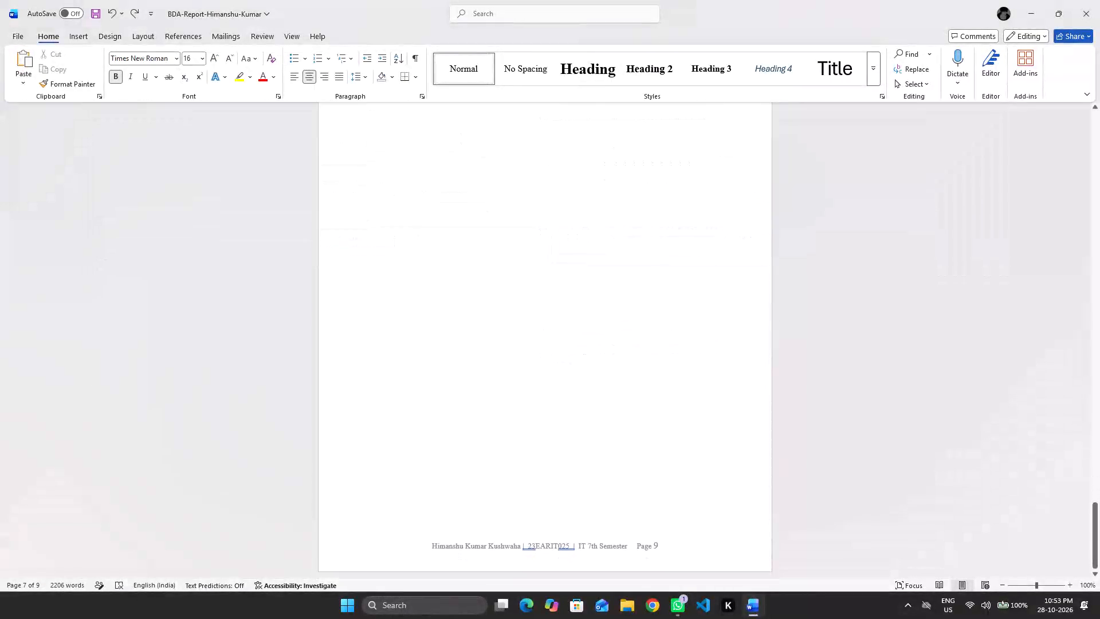
scroll(720, 177, down, 1)
scroll(720, 177, up, 3)
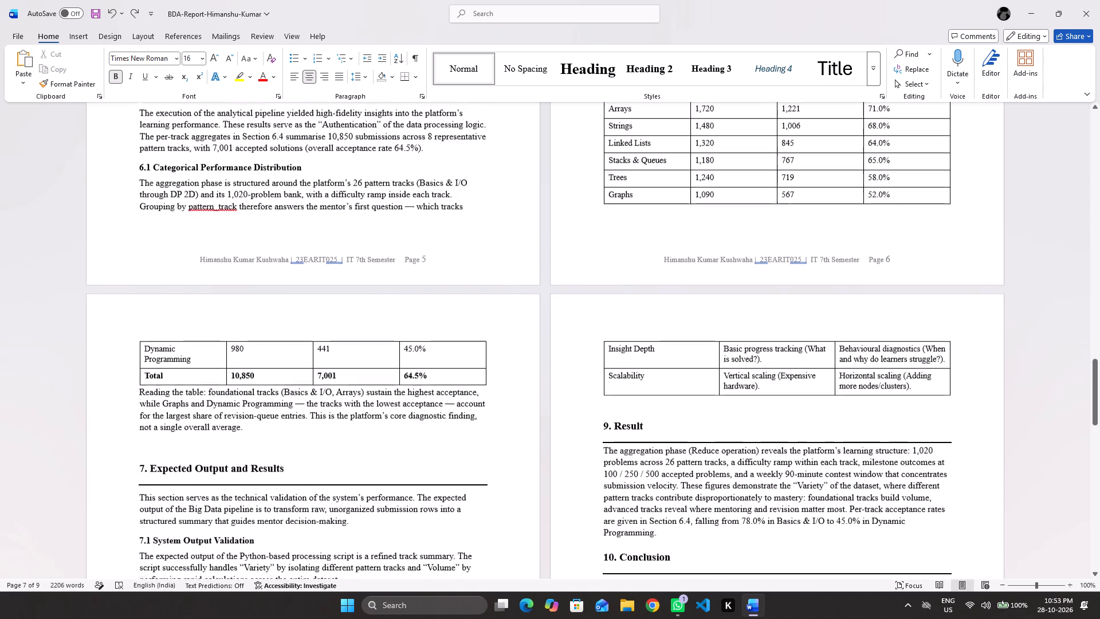
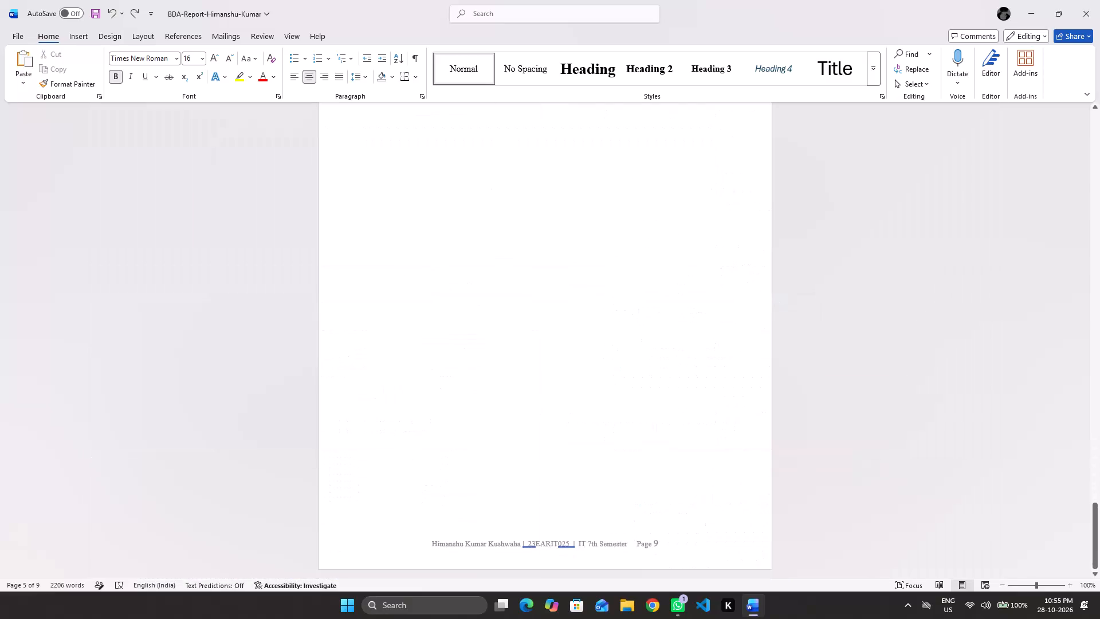
Place the text cursor on the line between the "9. Result" heading and its horizontal rule.
scroll(687, 398, up, 6)
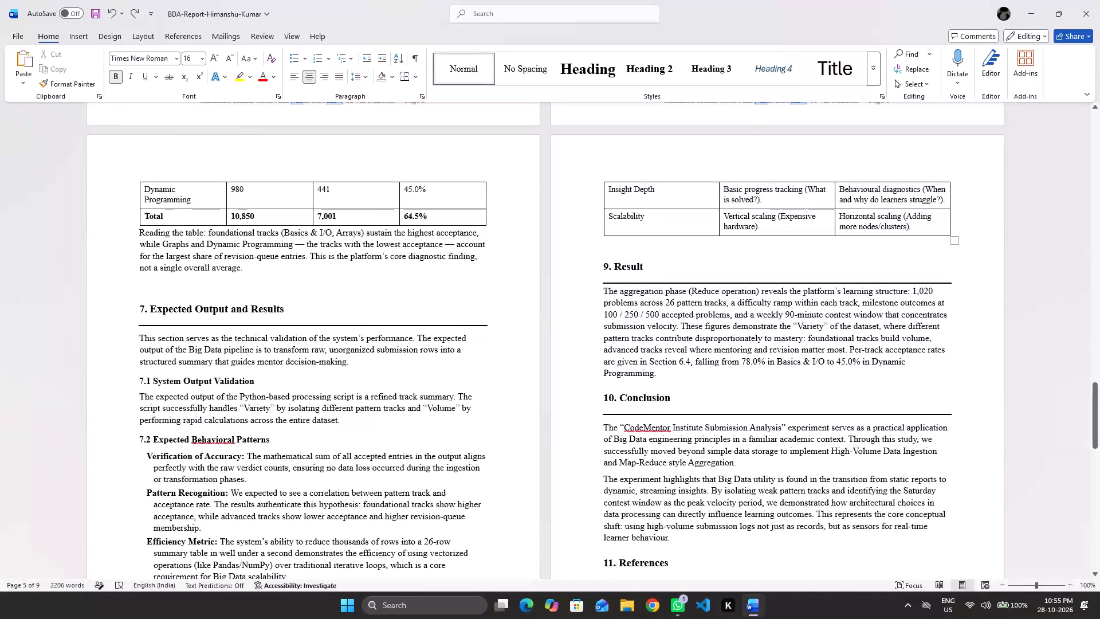
click(622, 278)
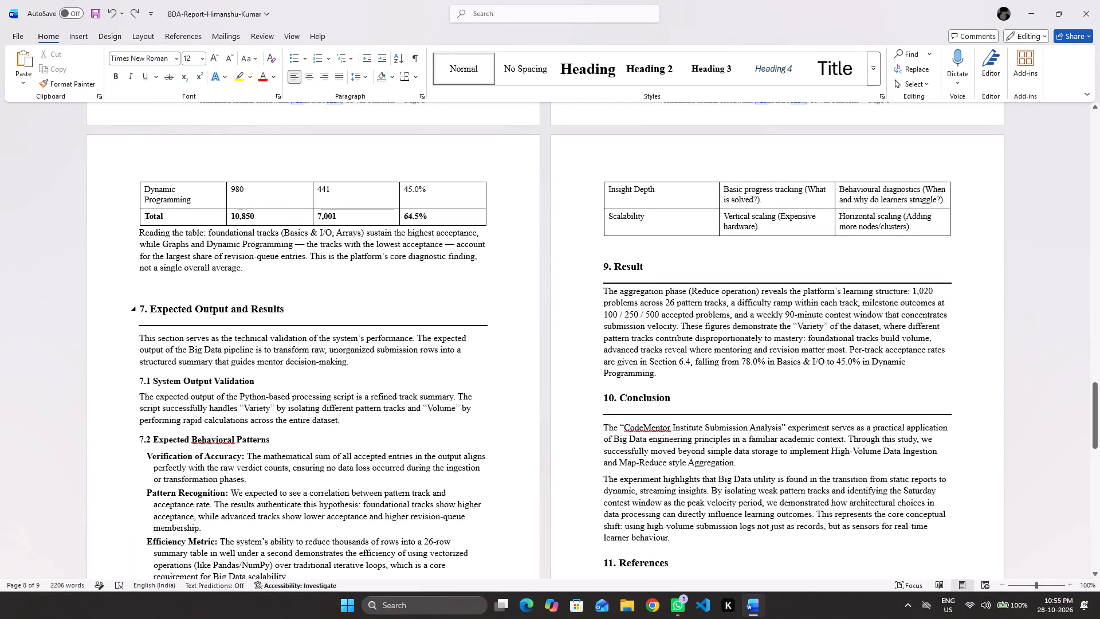
Review the report's page layout from the closing pages back up to the cover page and page 2.
scroll(366, 328, down, 3)
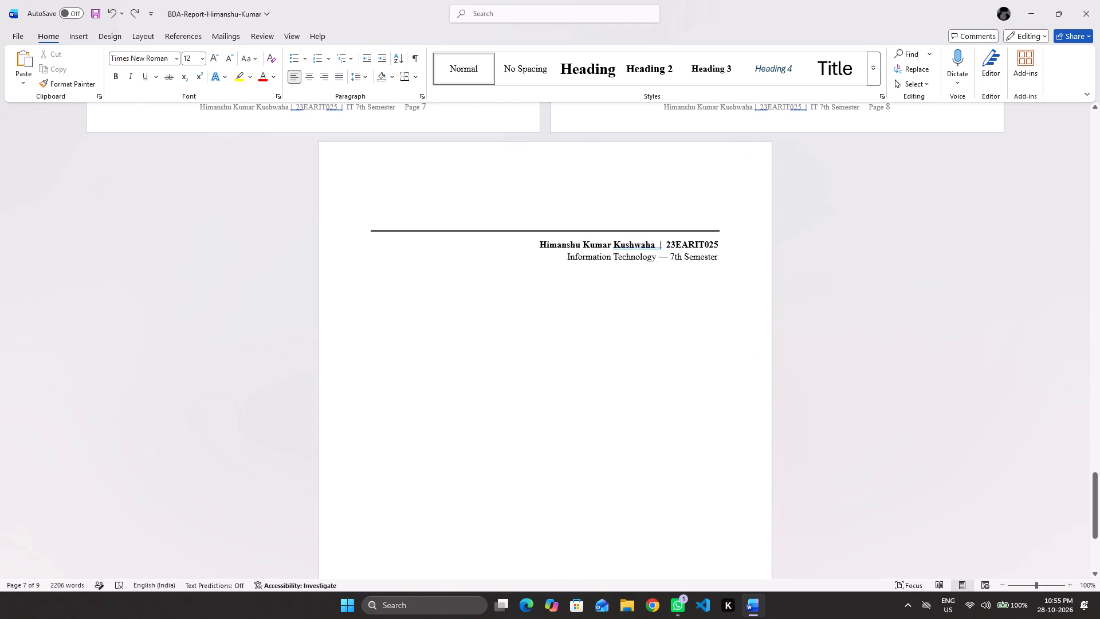
scroll(366, 328, up, 5)
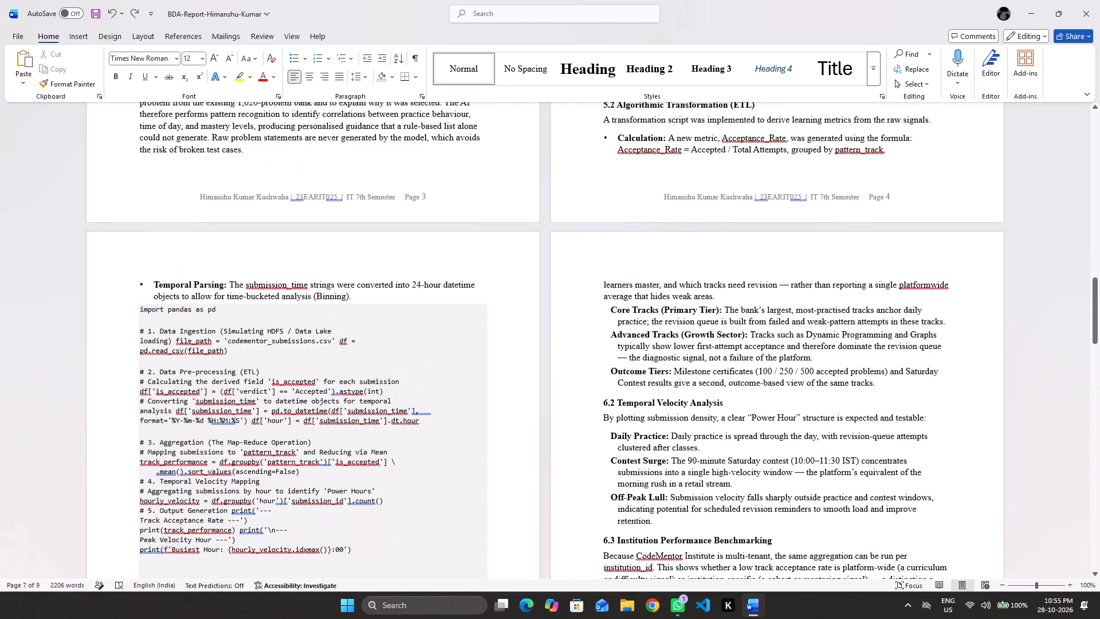
scroll(366, 328, up, 5)
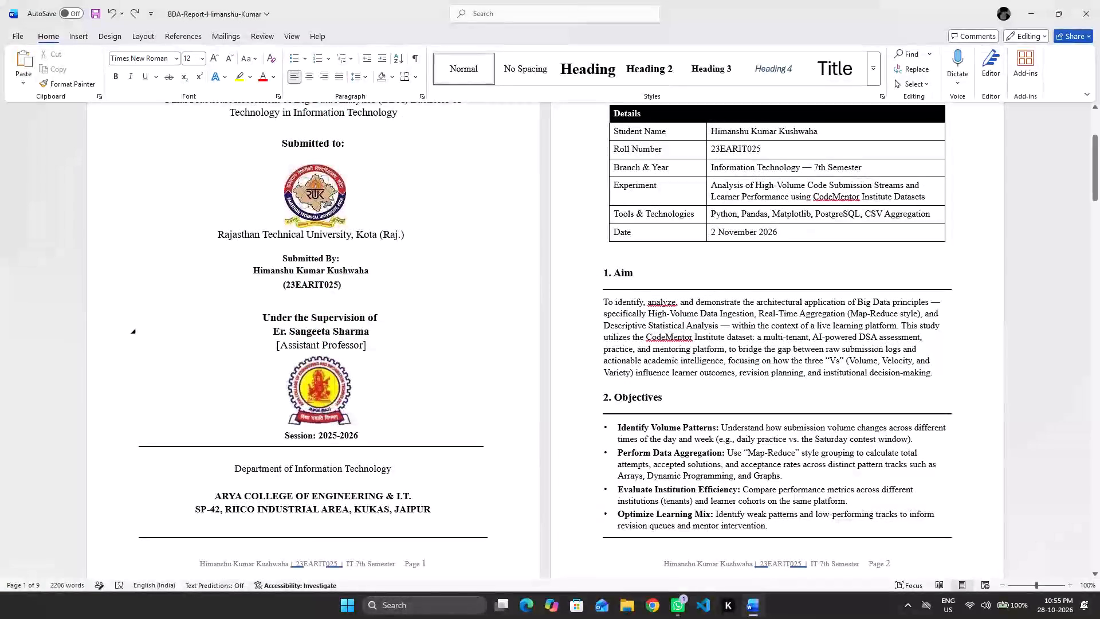
scroll(630, 334, down, 1)
scroll(630, 334, up, 1)
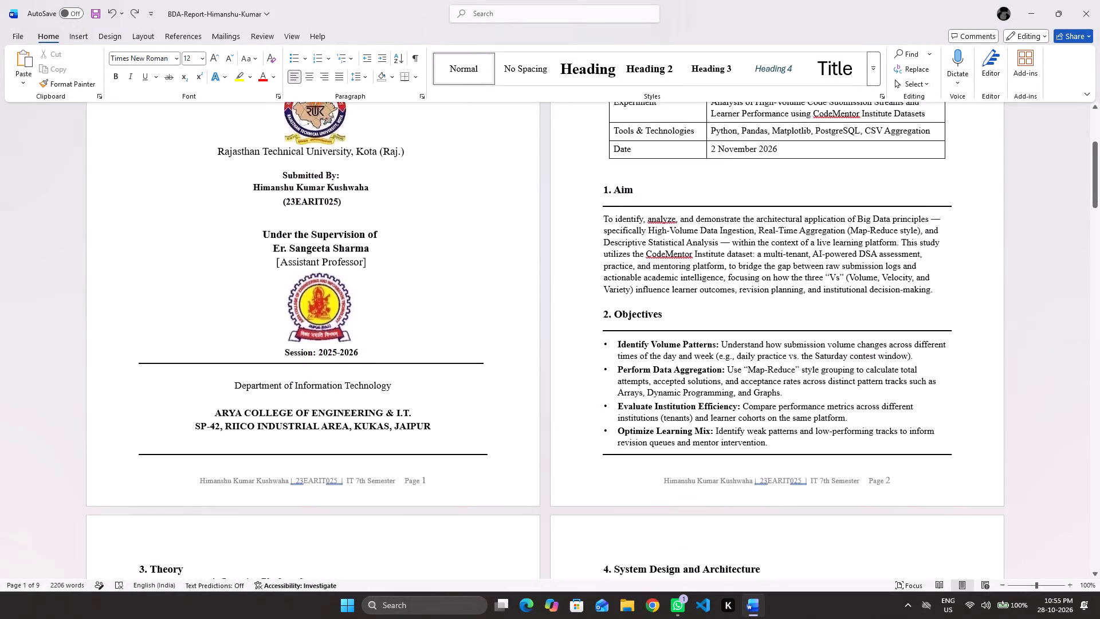
scroll(630, 334, up, 3)
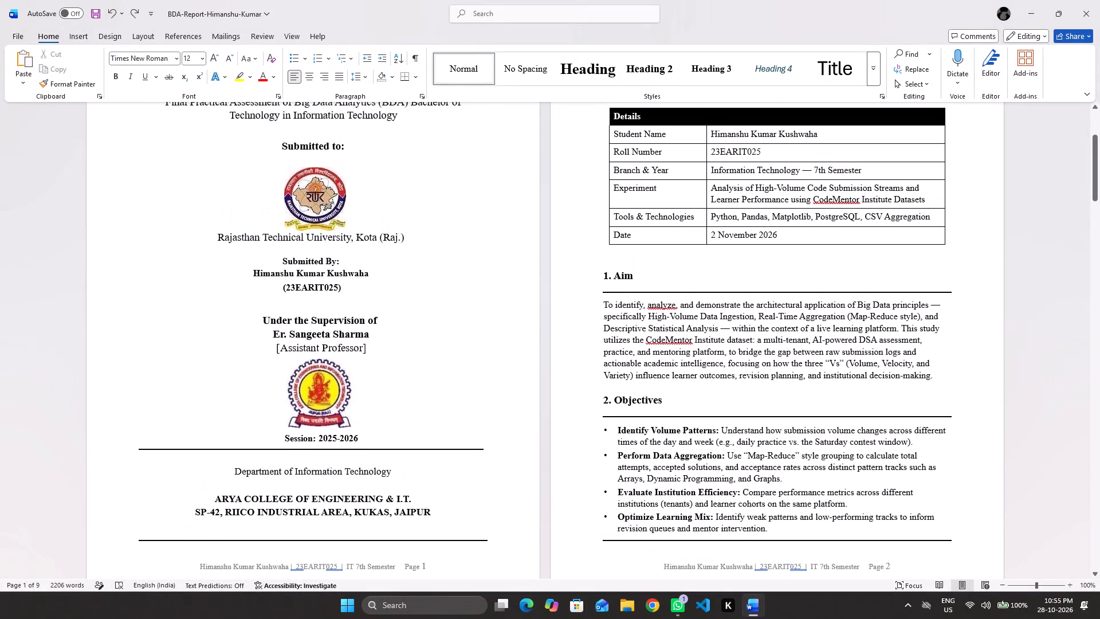
scroll(630, 334, up, 1)
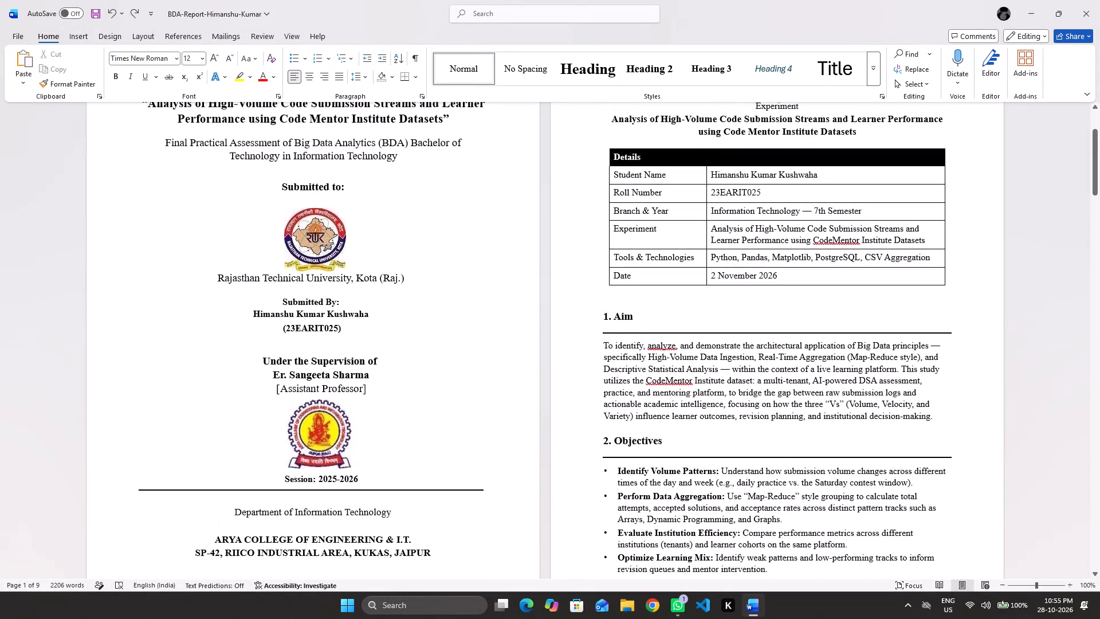
scroll(804, 220, up, 2)
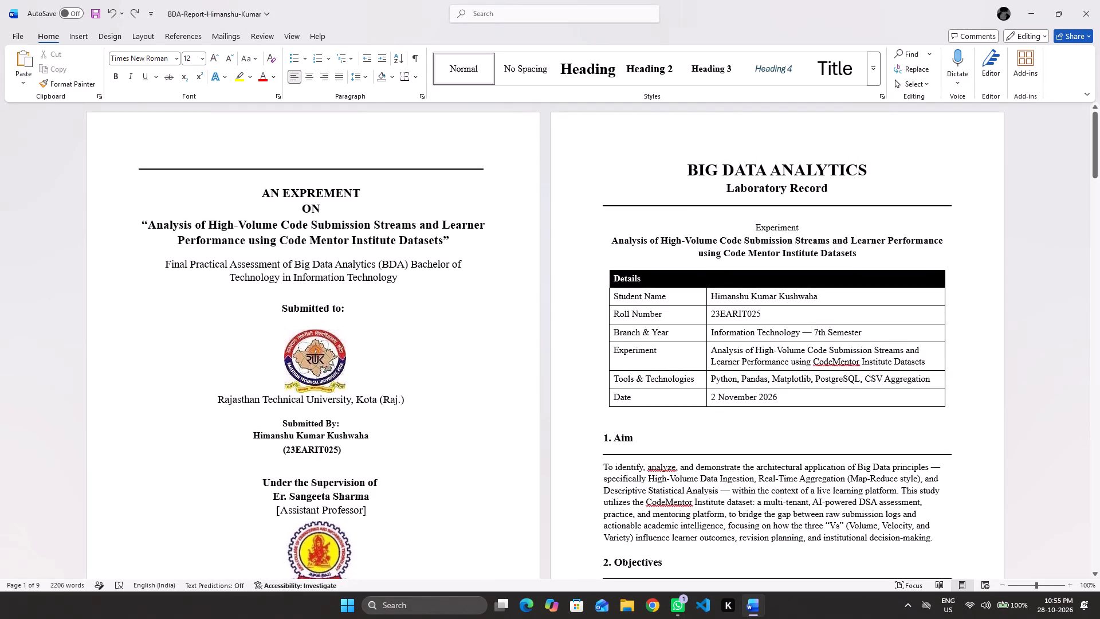
scroll(804, 220, up, 1)
Set the "BIG DATA ANALYTICS" heading on page 2 to font size 20.
drag(689, 163, 828, 185)
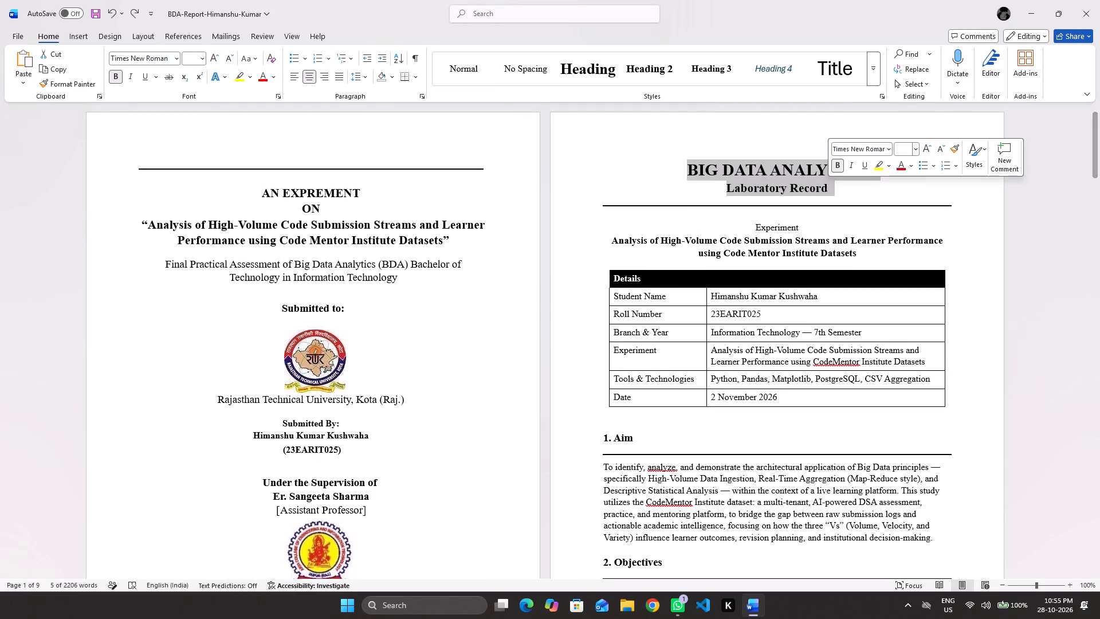
click(842, 187)
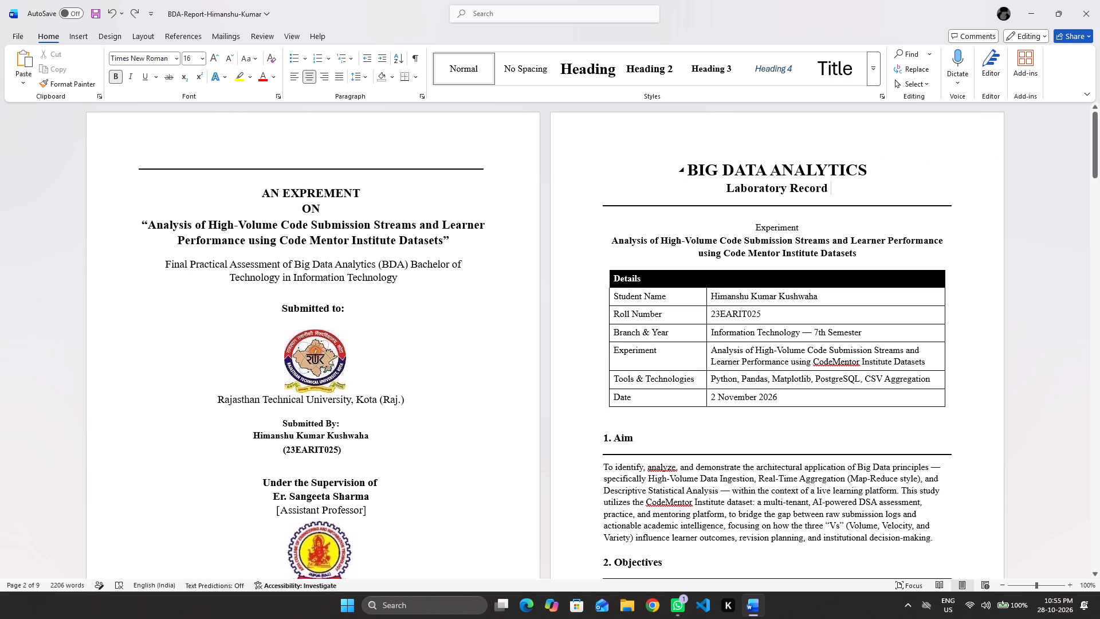
drag(875, 166, 692, 160)
click(777, 128)
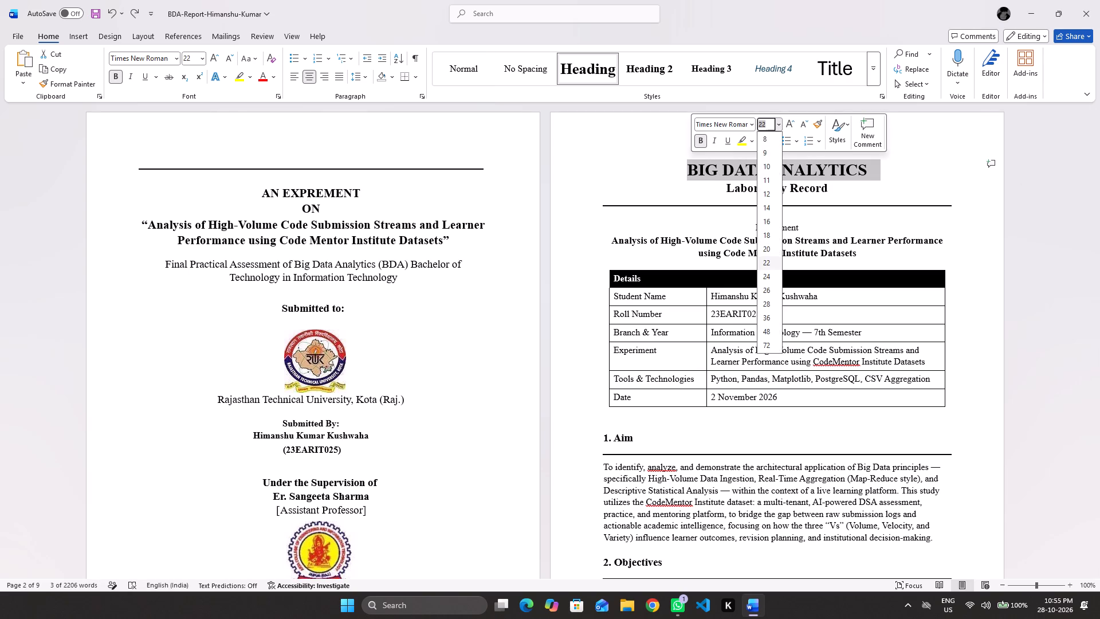
click(772, 250)
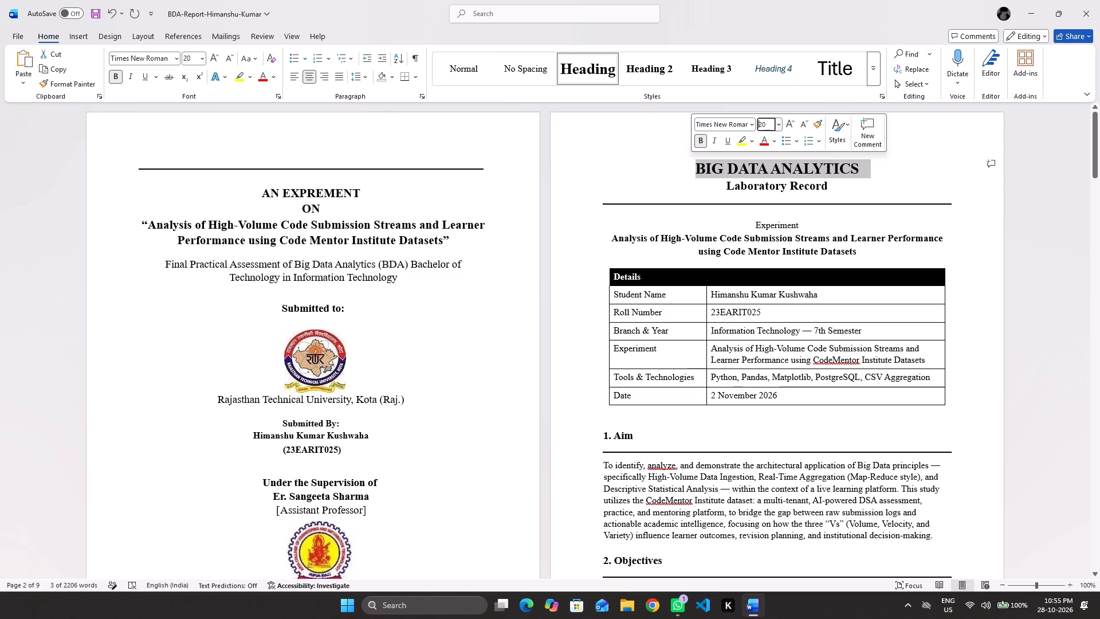
Set the "Laboratory Record" subtitle under the page 2 heading to font size 14.
click(835, 185)
drag(835, 185, 734, 183)
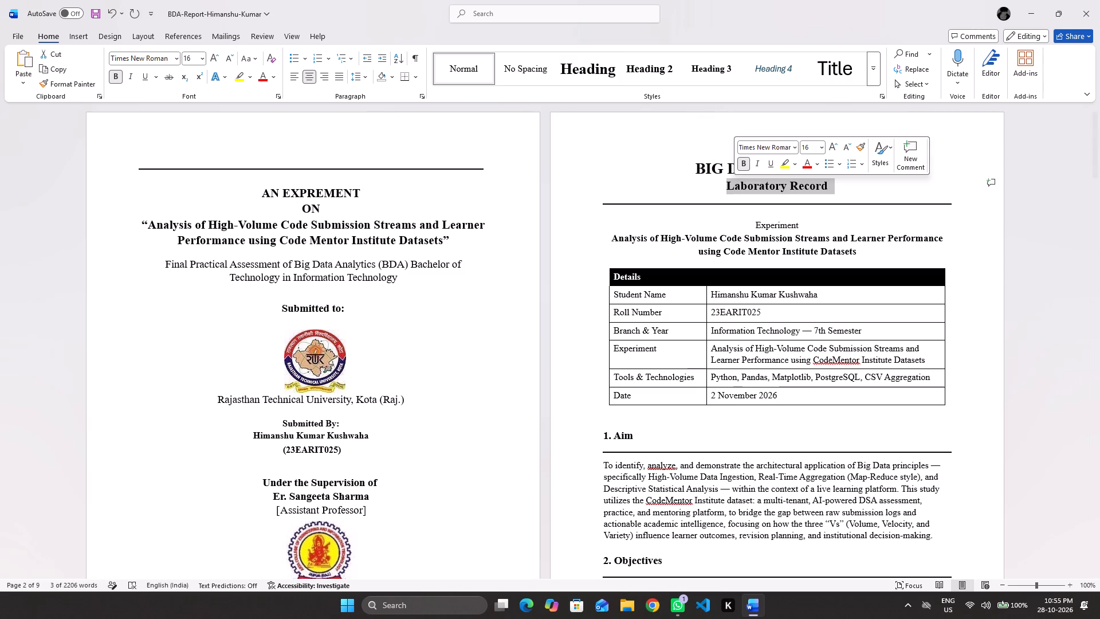
click(822, 148)
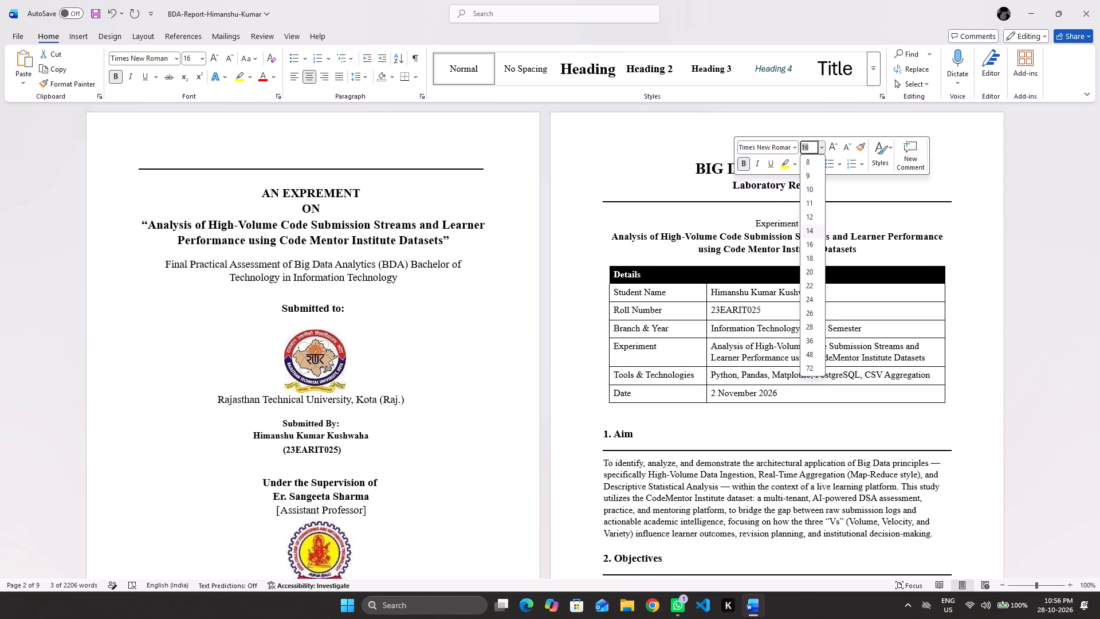
click(810, 232)
click(848, 184)
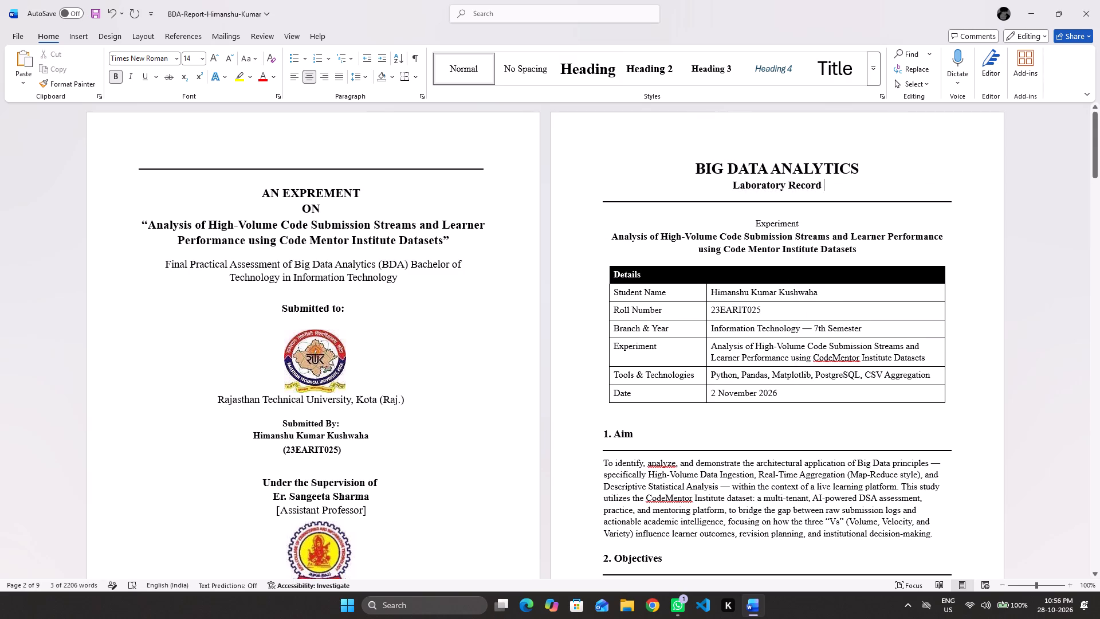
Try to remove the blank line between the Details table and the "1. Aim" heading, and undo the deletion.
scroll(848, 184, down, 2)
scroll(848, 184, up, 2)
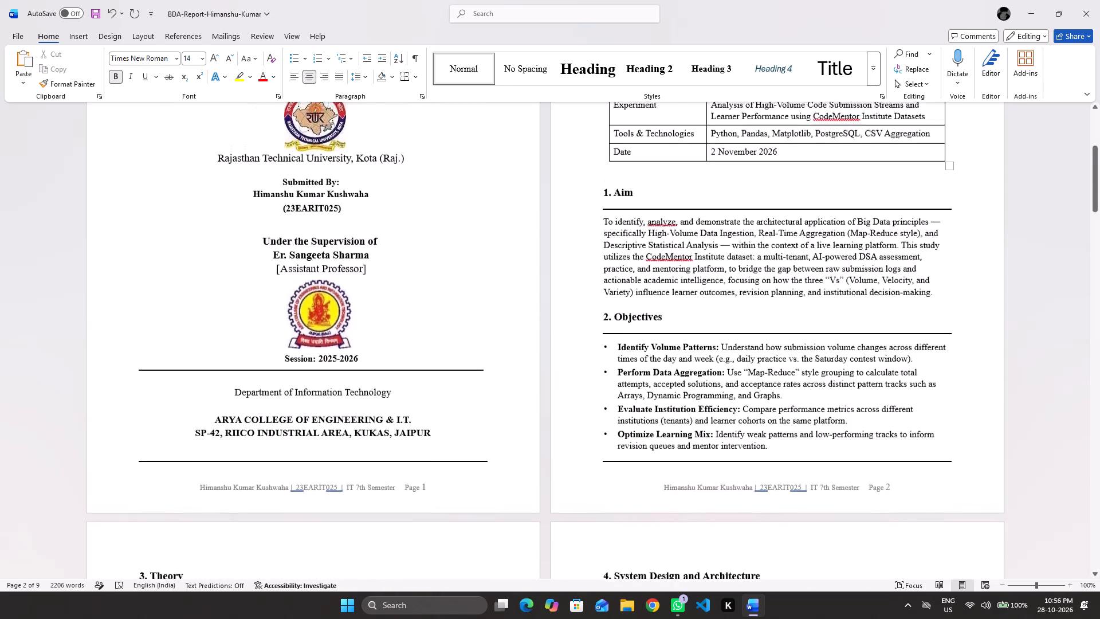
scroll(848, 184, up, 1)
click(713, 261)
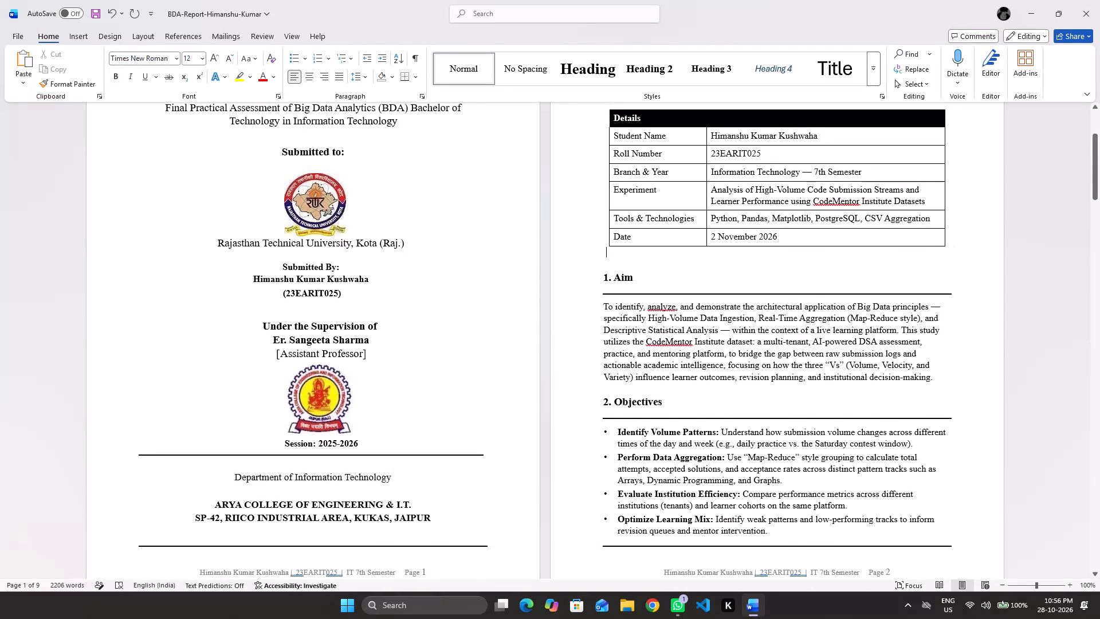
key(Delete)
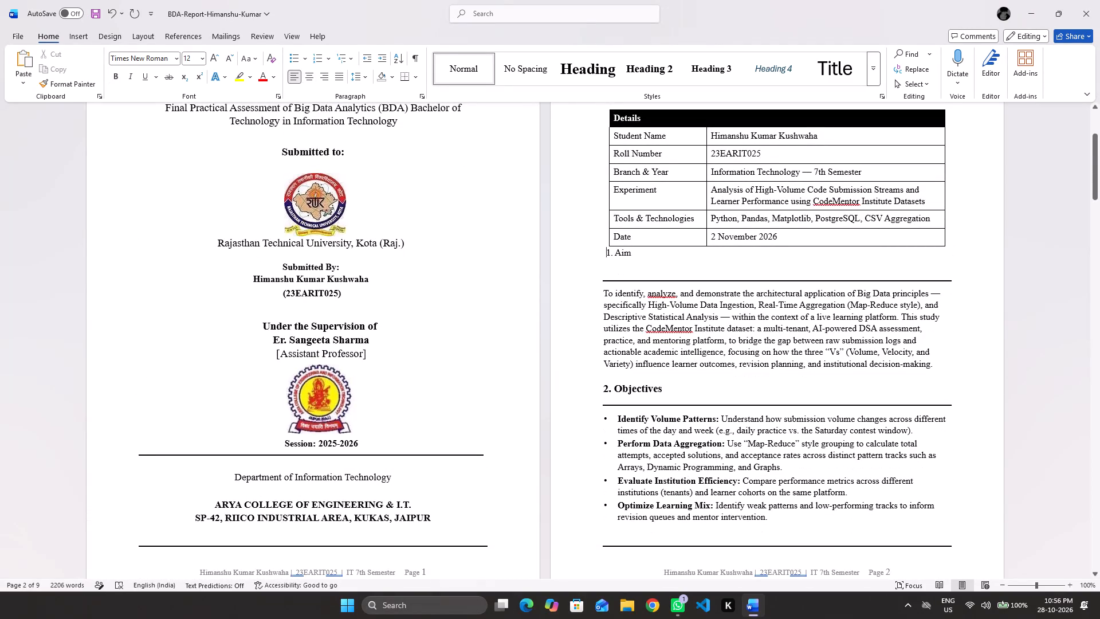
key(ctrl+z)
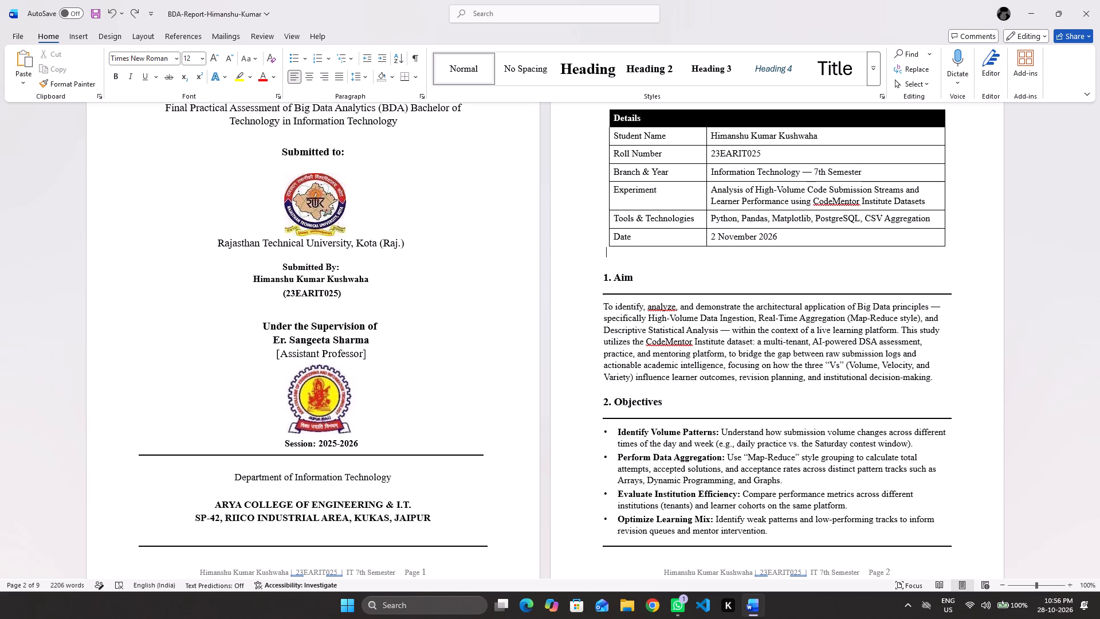
Review the report's layout again, comparing the cover page and page 2 with the section pages that follow.
scroll(713, 261, down, 1)
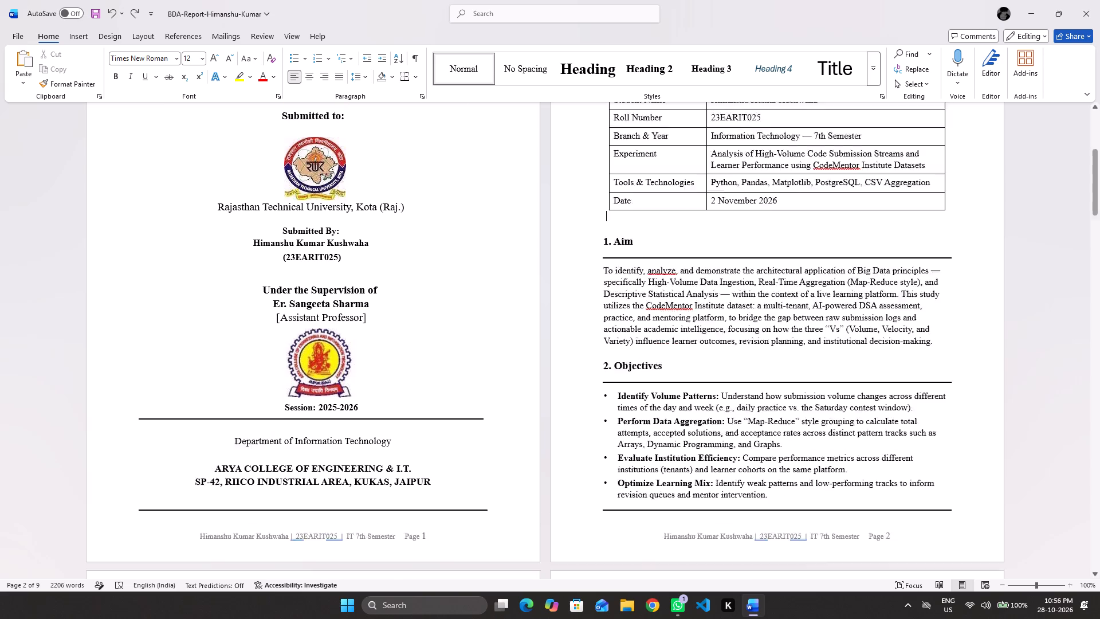
scroll(713, 261, down, 1)
scroll(713, 261, up, 2)
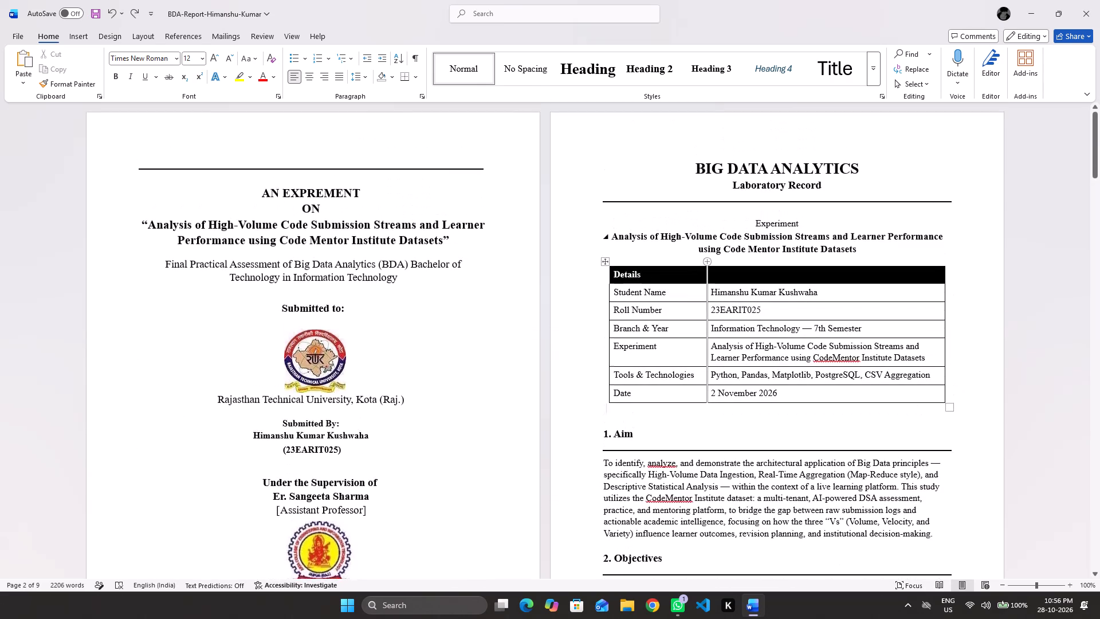
scroll(713, 261, up, 1)
scroll(713, 261, down, 1)
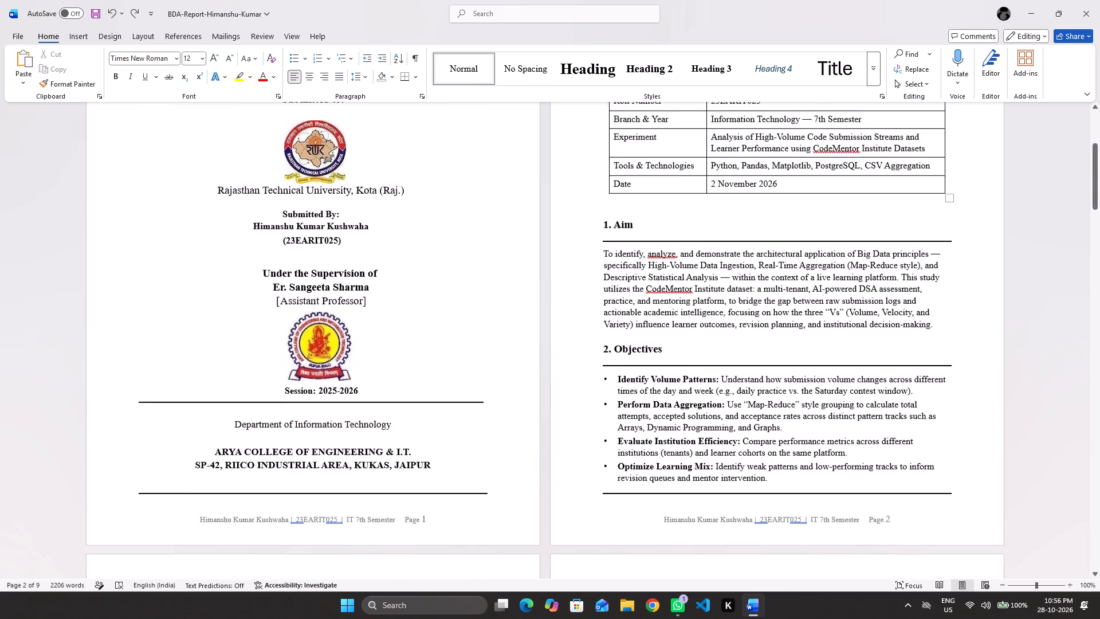
scroll(713, 261, down, 1)
scroll(713, 261, up, 2)
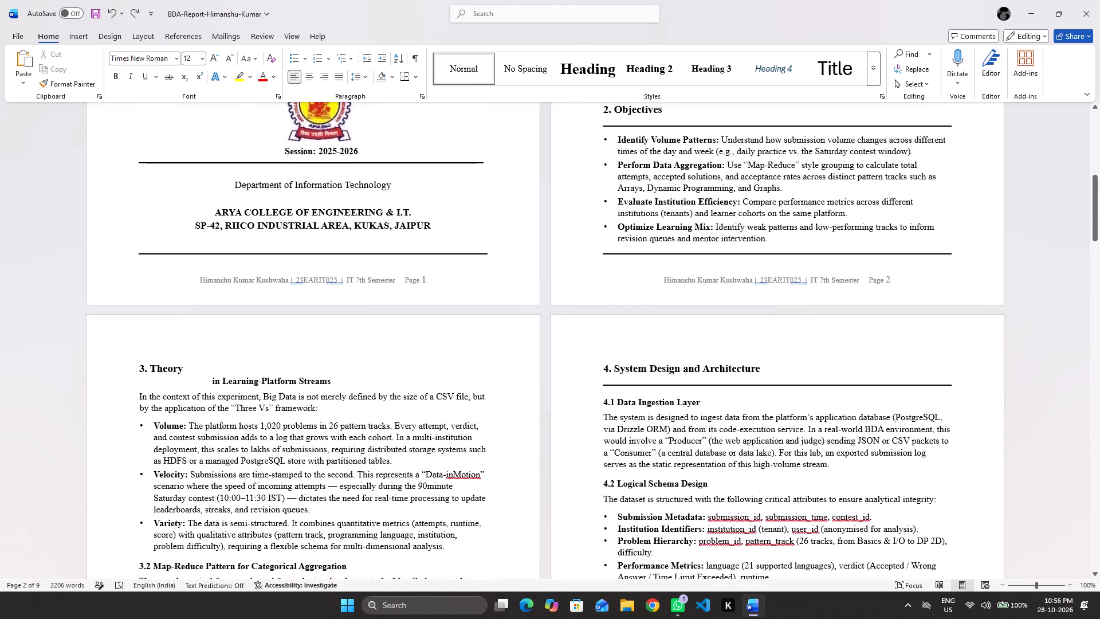
scroll(713, 261, up, 3)
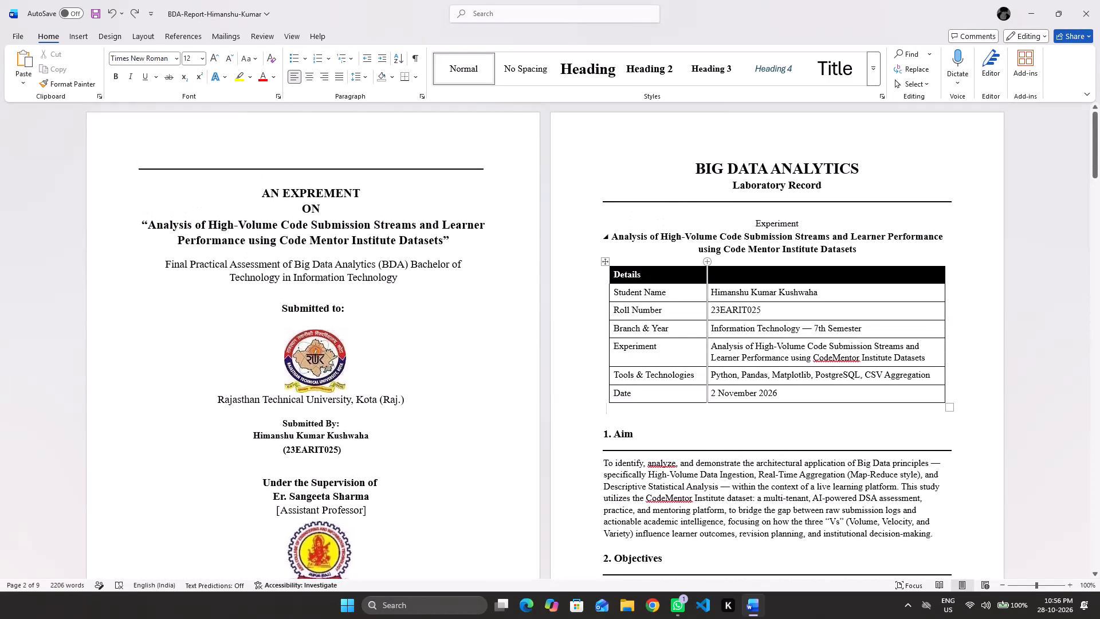
scroll(713, 261, up, 1)
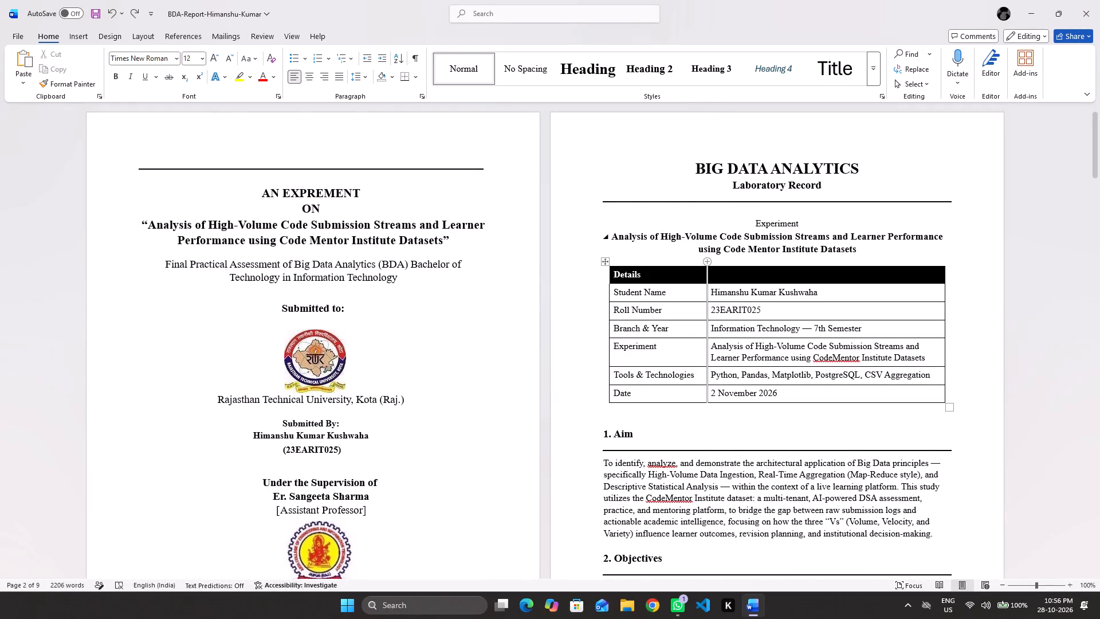
scroll(731, 226, down, 2)
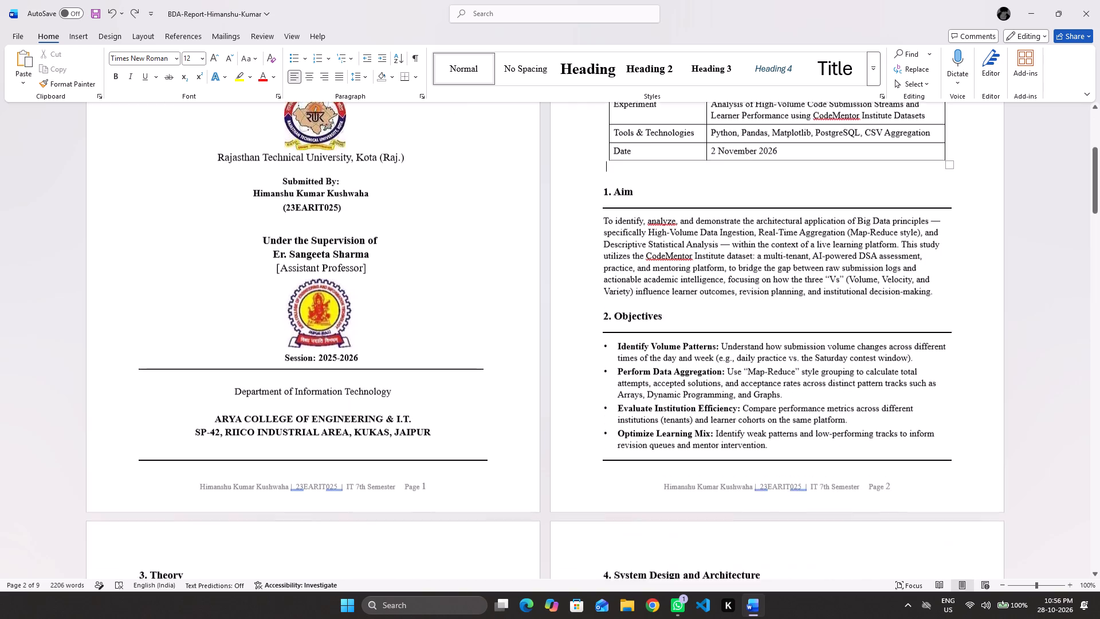
scroll(731, 226, down, 10)
scroll(731, 226, up, 5)
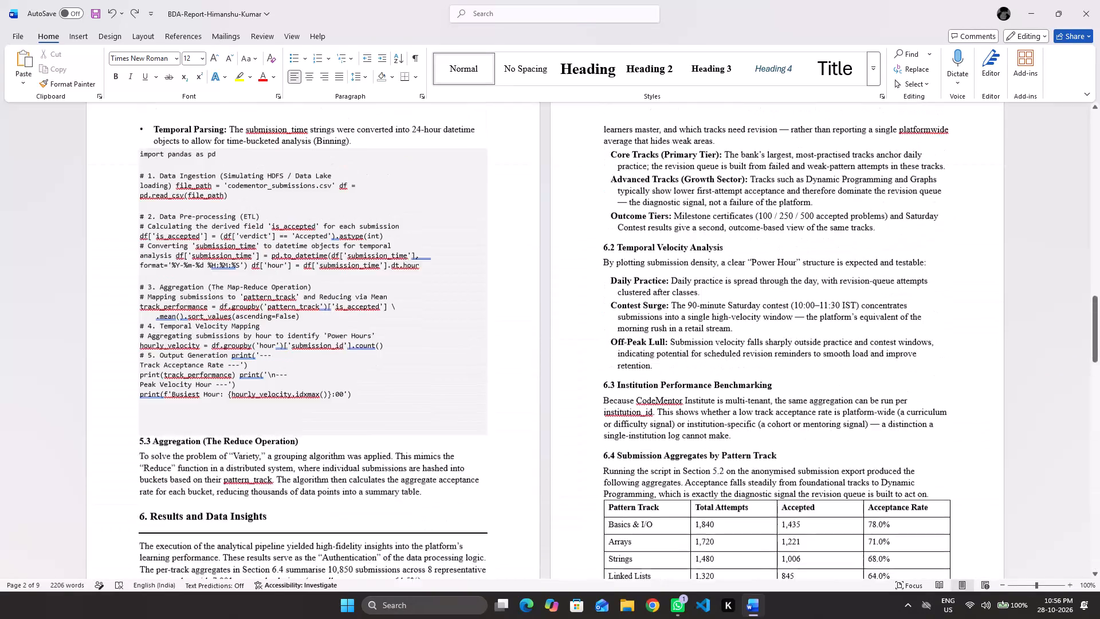
scroll(731, 226, up, 4)
scroll(731, 226, down, 1)
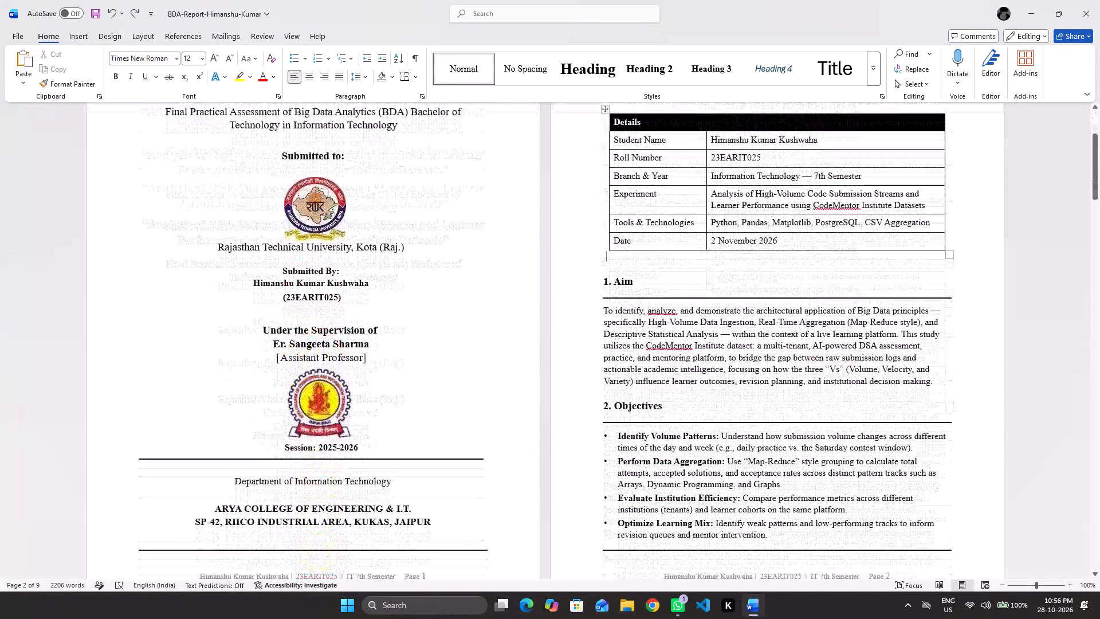
scroll(731, 226, down, 2)
scroll(731, 226, up, 1)
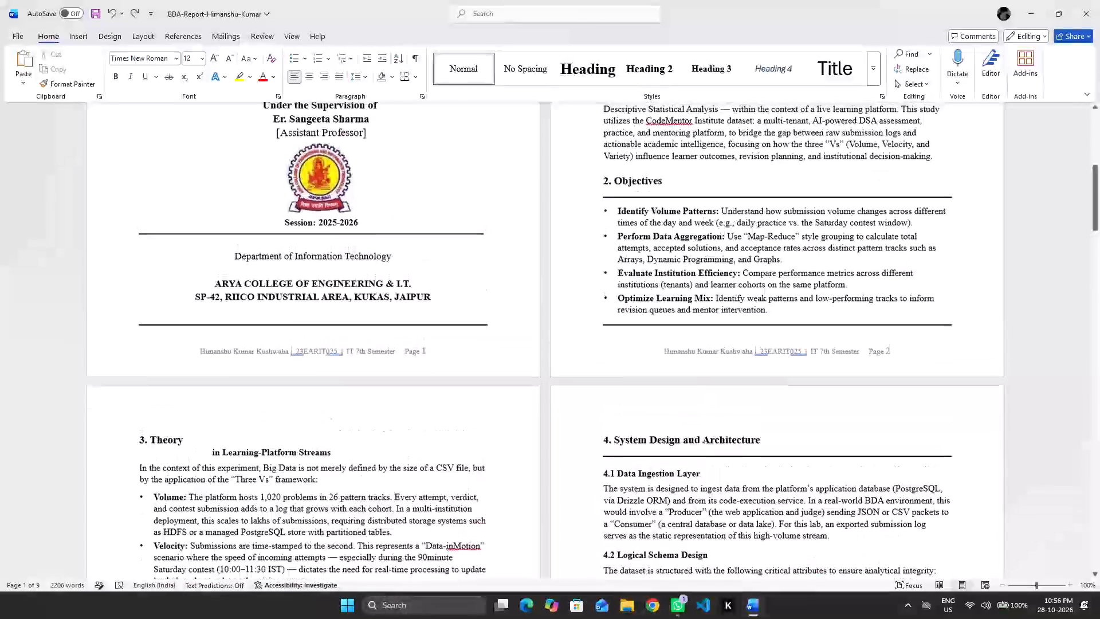
scroll(731, 226, up, 3)
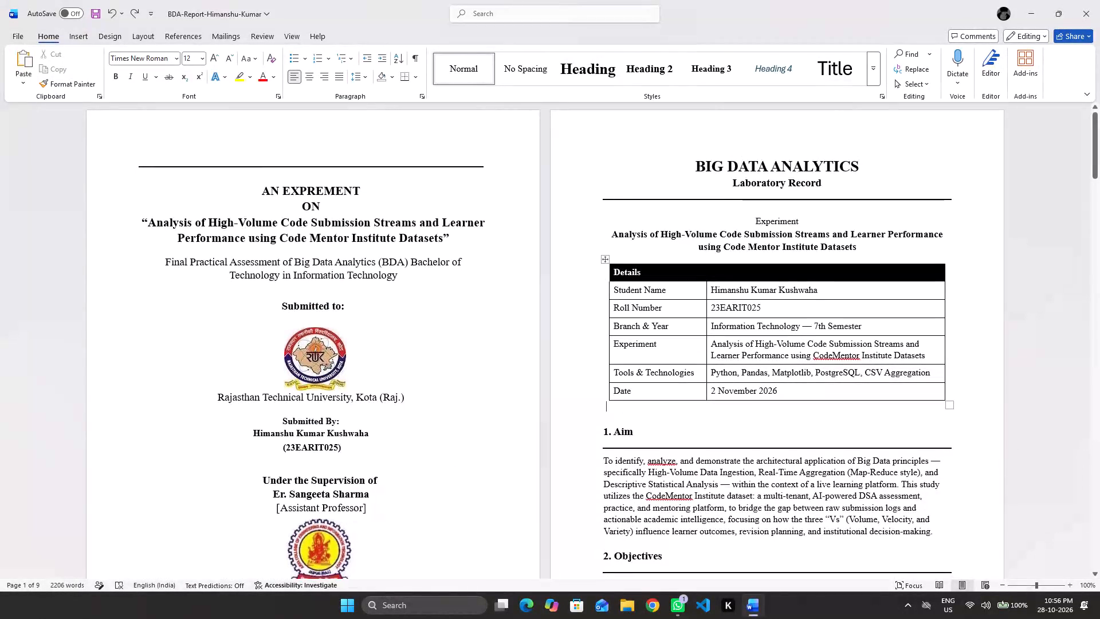
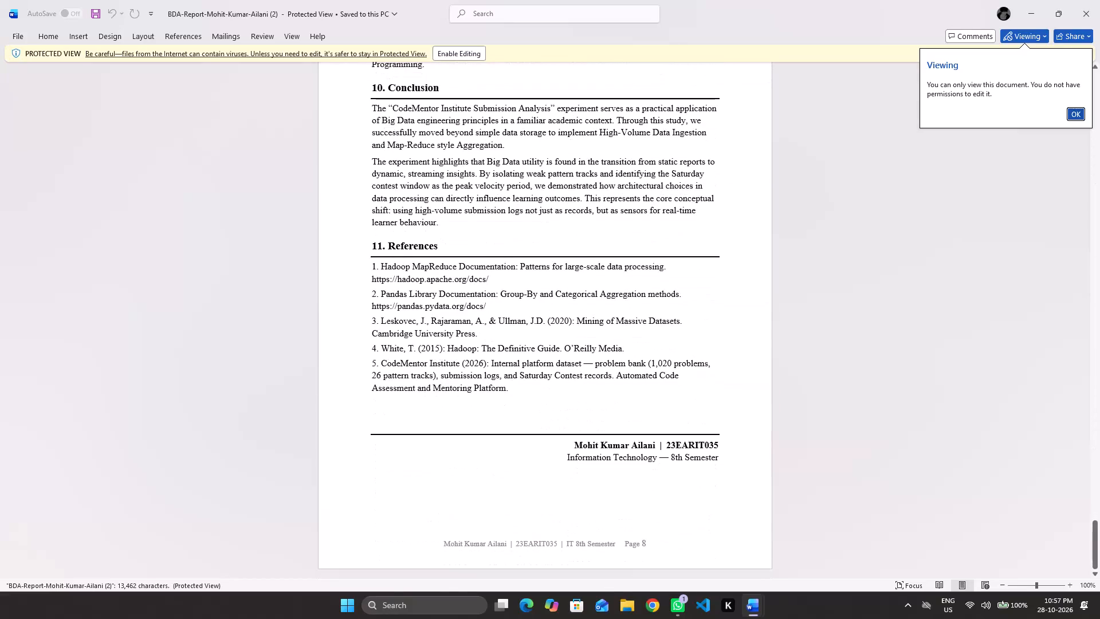
Examine the other student's version of the report, covering its cover page, page 2 and the section pages.
scroll(633, 293, up, 7)
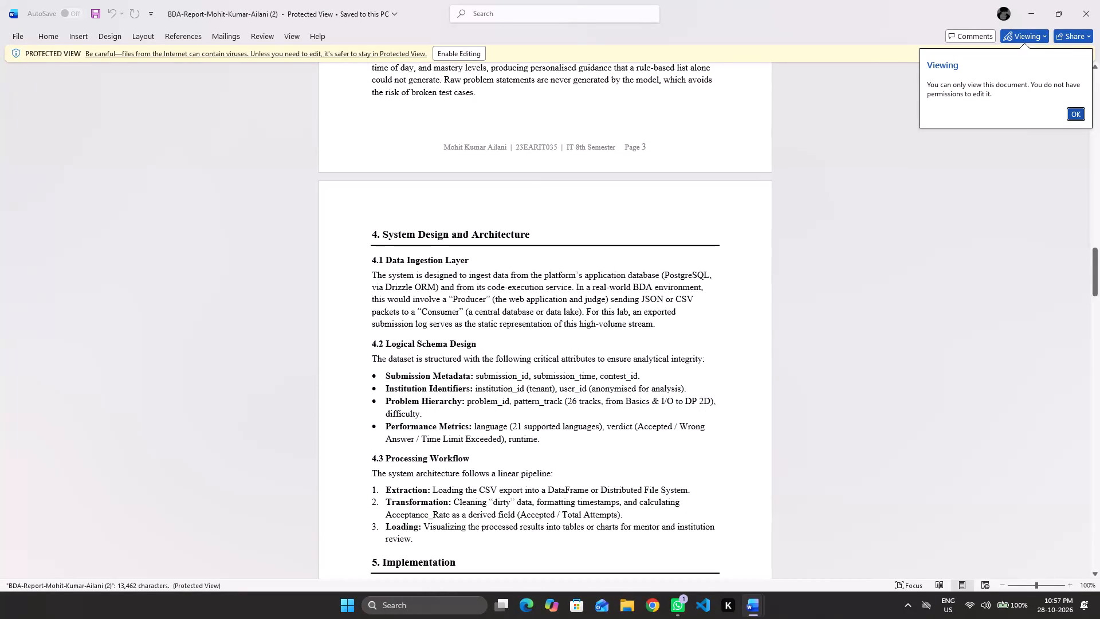
scroll(633, 293, up, 4)
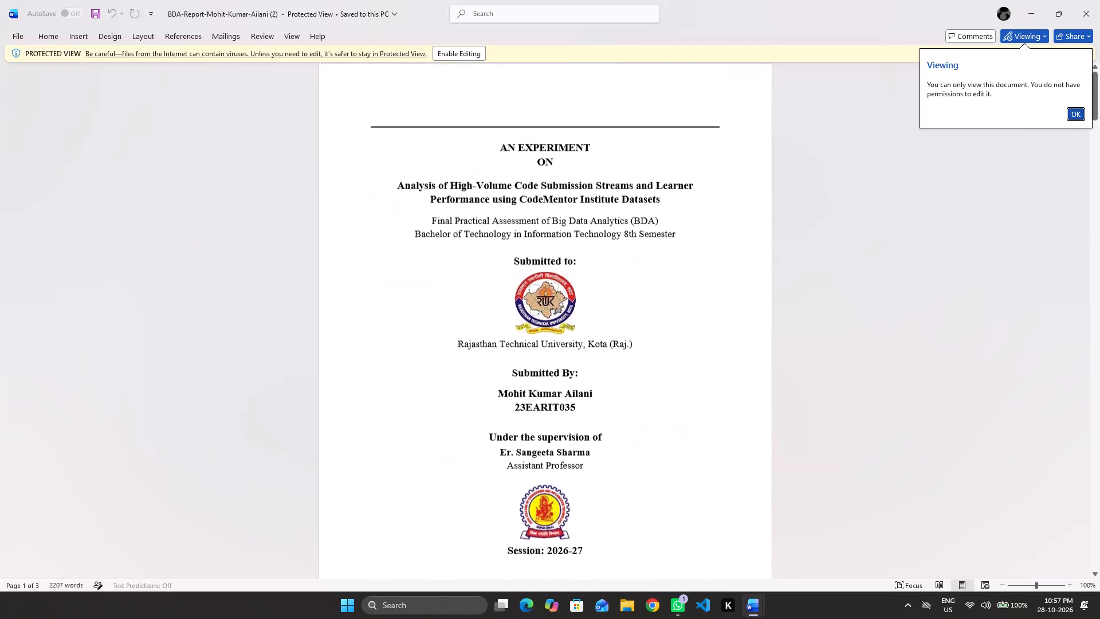
scroll(633, 293, down, 2)
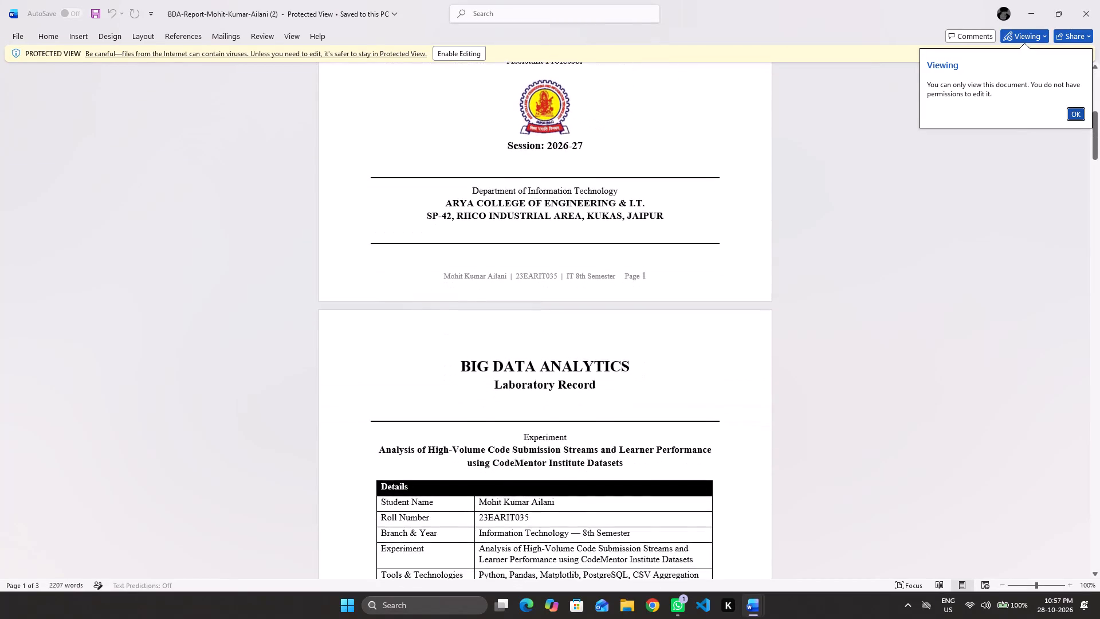
scroll(633, 293, down, 2)
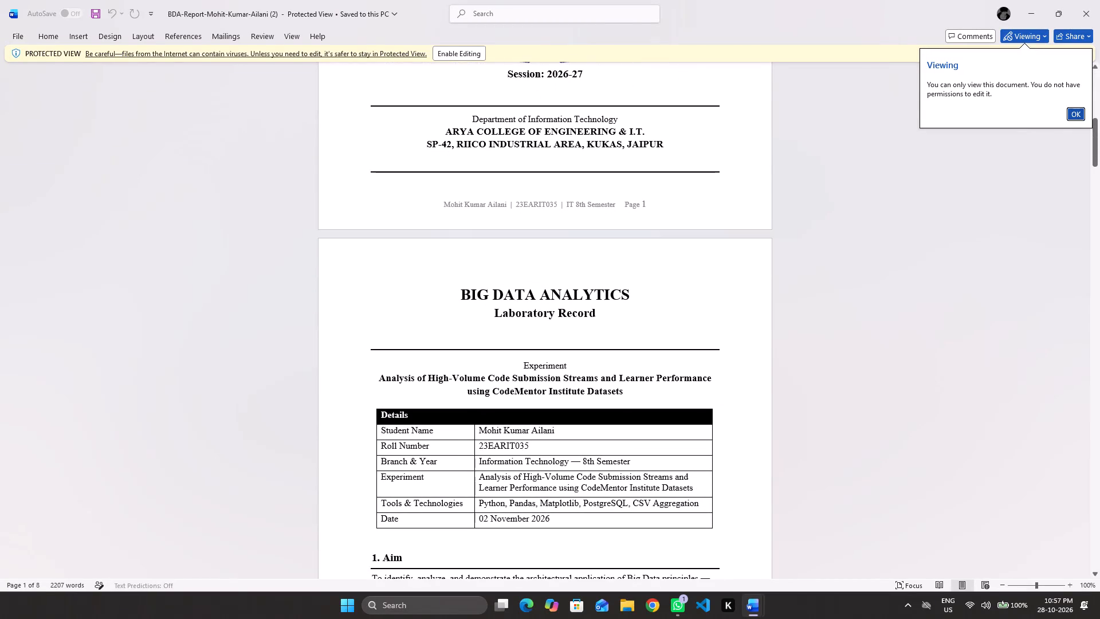
scroll(633, 293, down, 1)
Enable editing in the other student's report and copy everything from the page 2 "BIG DATA ANALYTICS" heading to the end.
click(451, 55)
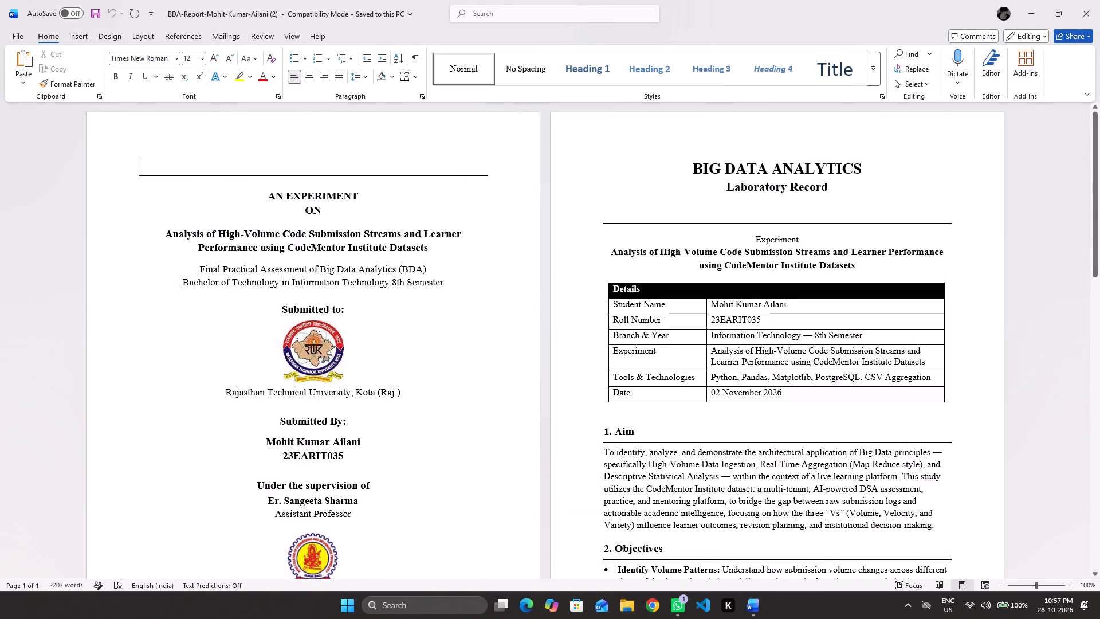
drag(689, 170, 869, 618)
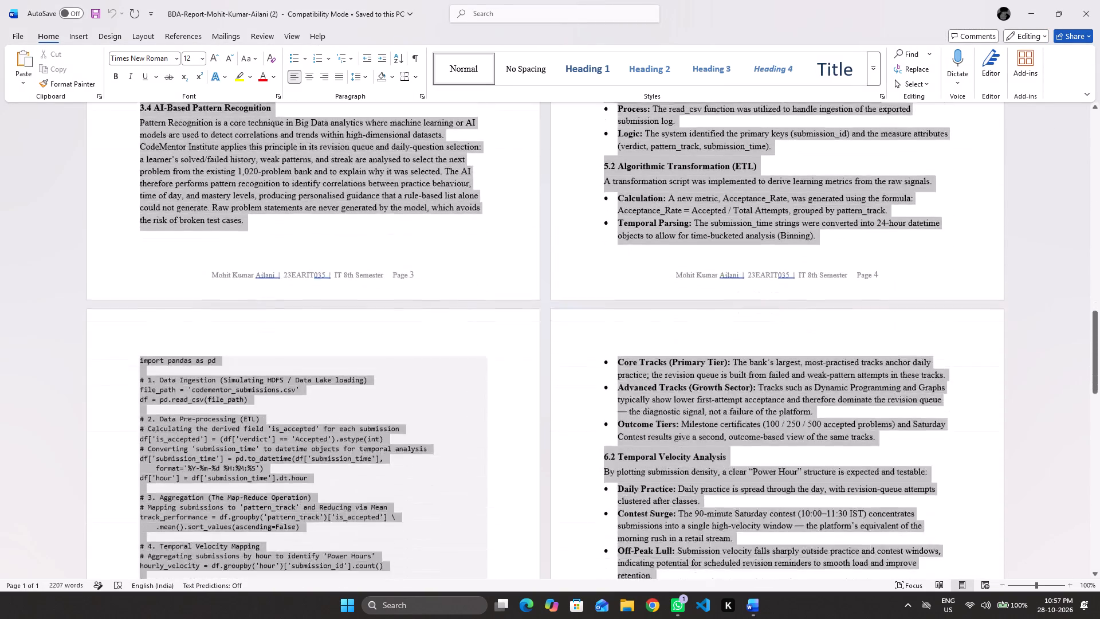
drag(869, 618, 871, 618)
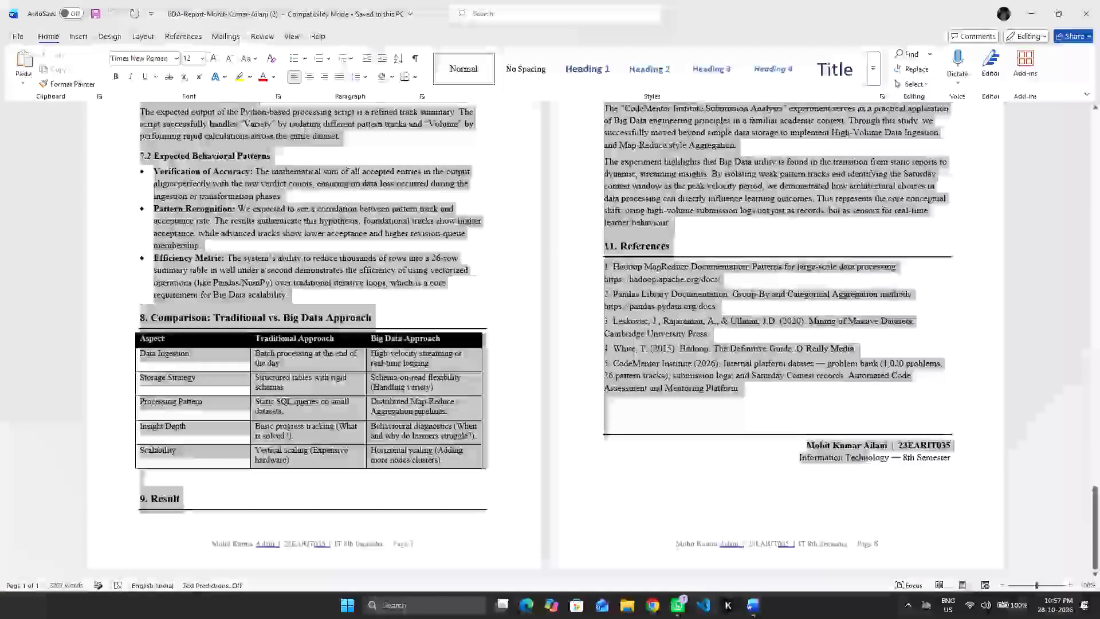
drag(871, 618, 1086, 493)
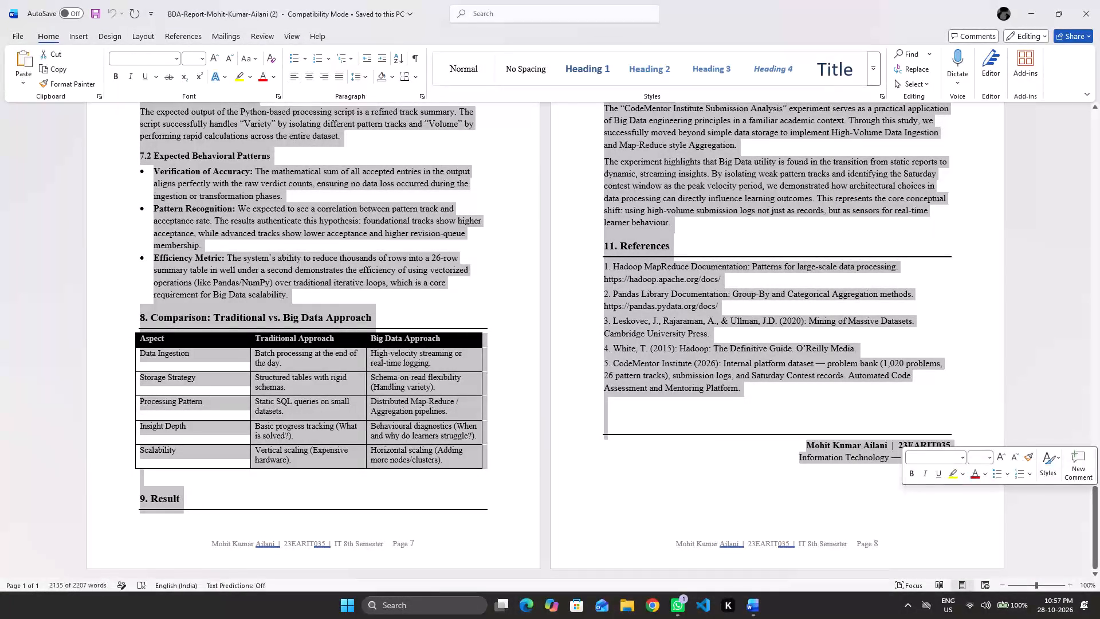
key(ctrl+c)
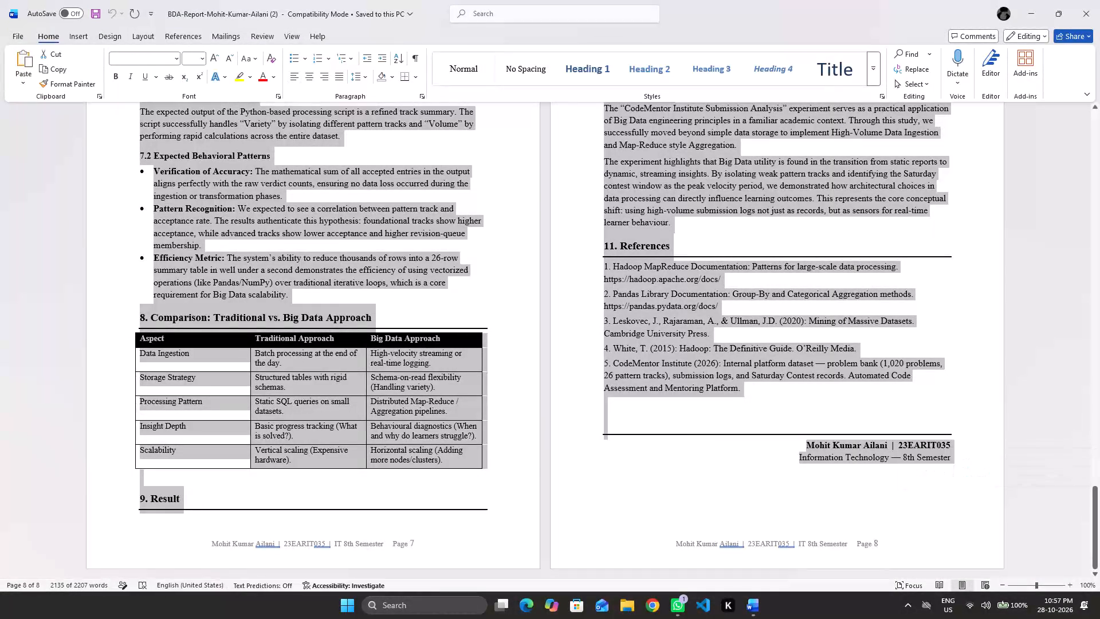
Return to the original report and replace everything from page 2 onward with the copied content, pasted on a new line after the cover page.
click(1023, 13)
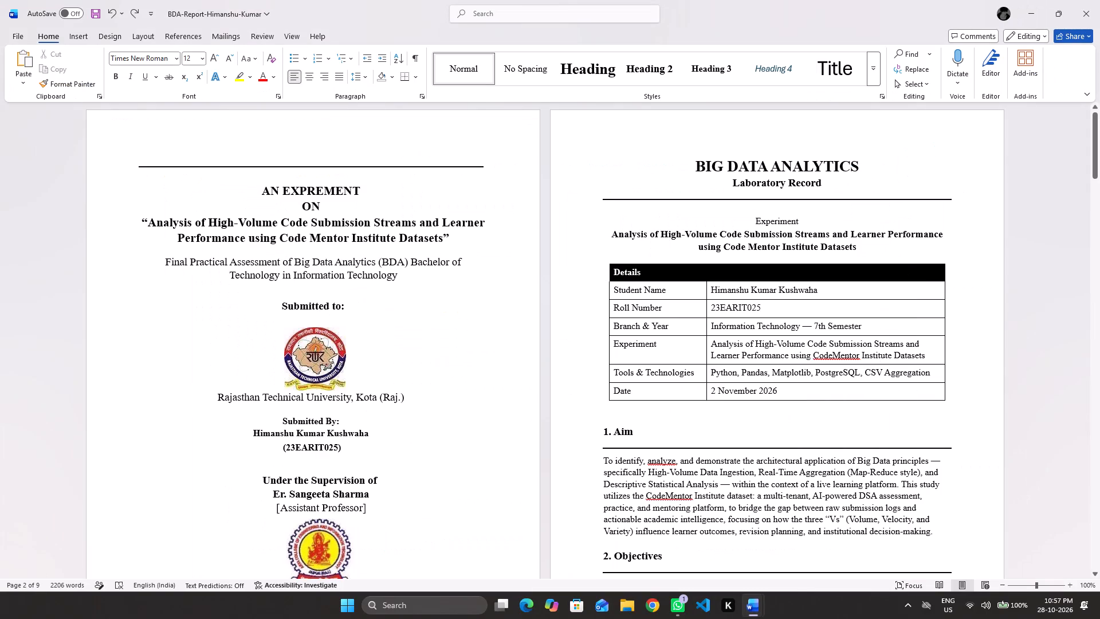
drag(664, 157, 819, 583)
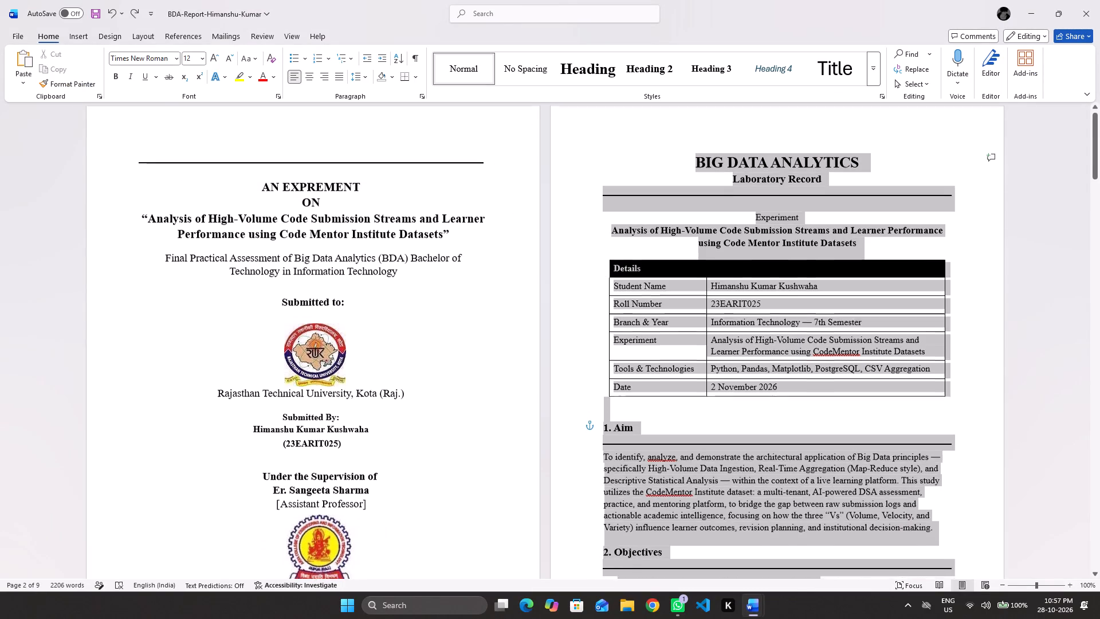
drag(819, 583, 820, 618)
key(BackSpace)
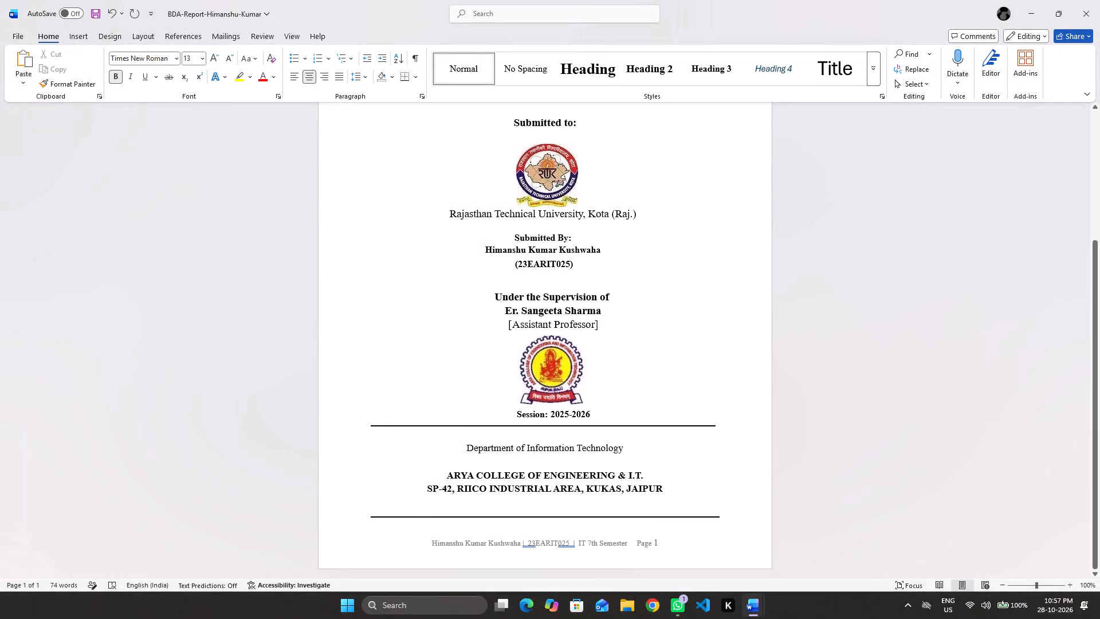
click(682, 527)
key(Return)
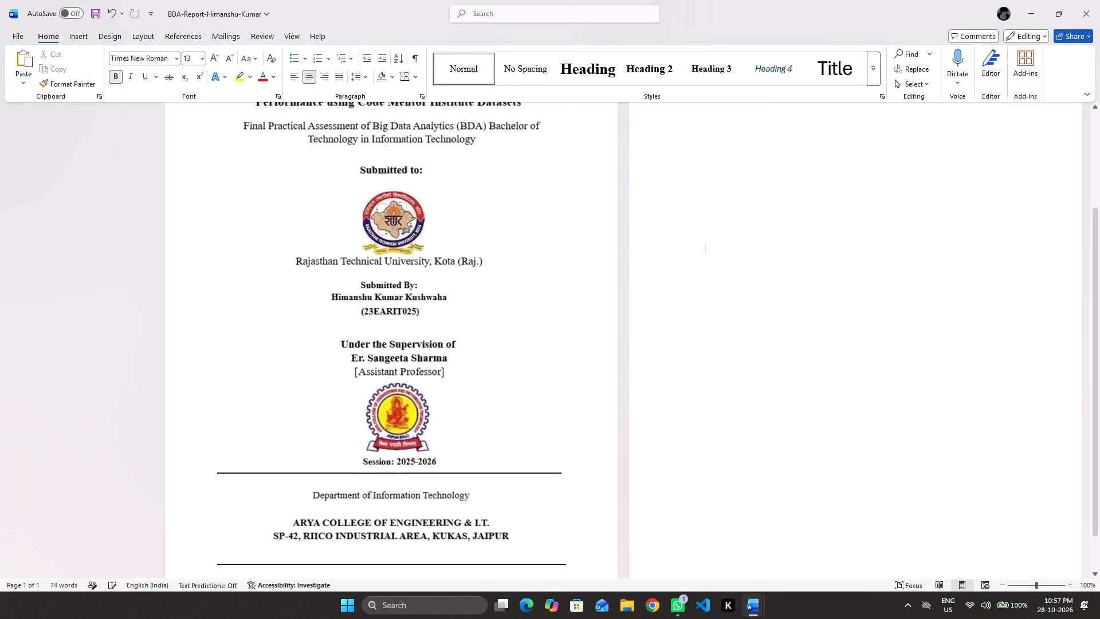
key(ctrl+v)
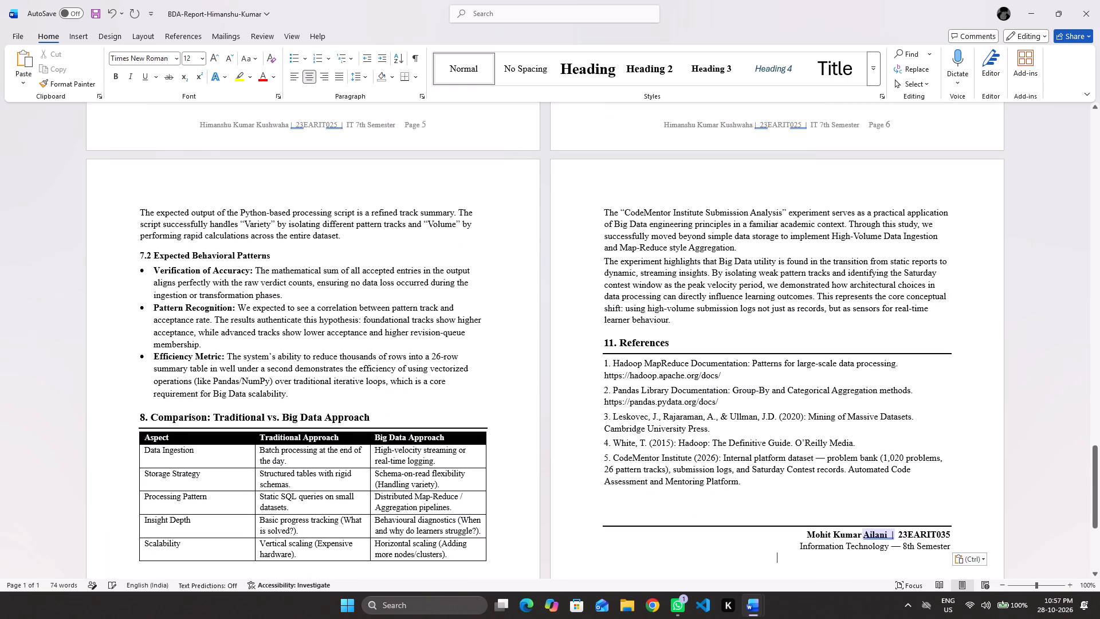
Replace the student name in the closing signature after the References with the full name shown on the cover page.
click(889, 532)
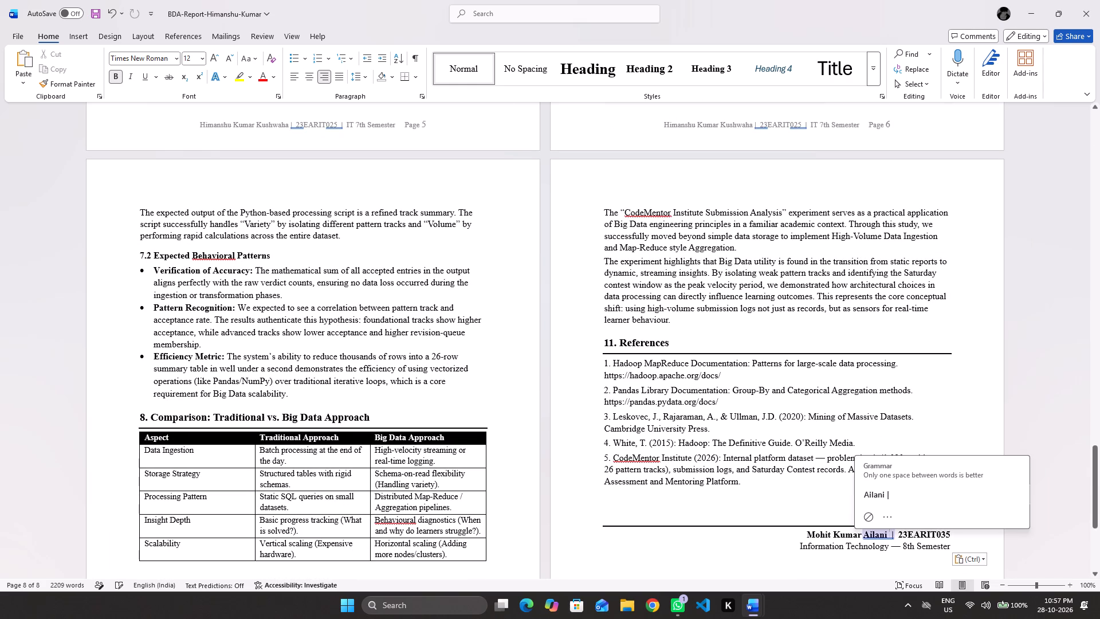
key(BackSpace)
key(BackSpace)
key(BackSpace)
key(BackSpace)
key(BackSpace)
key(BackSpace)
key(BackSpace)
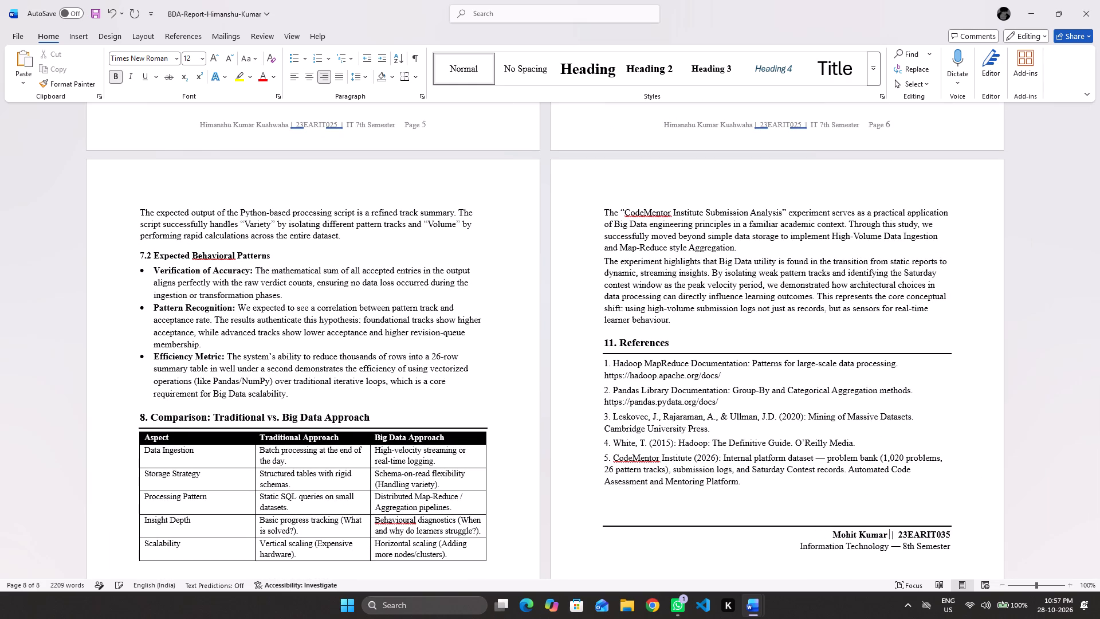
key(BackSpace)
key(BackSpace)
key(BackSpace)
key(BackSpace)
key(BackSpace)
key(BackSpace)
key(BackSpace)
key(BackSpace)
key(BackSpace)
key(BackSpace)
key(BackSpace)
key(BackSpace)
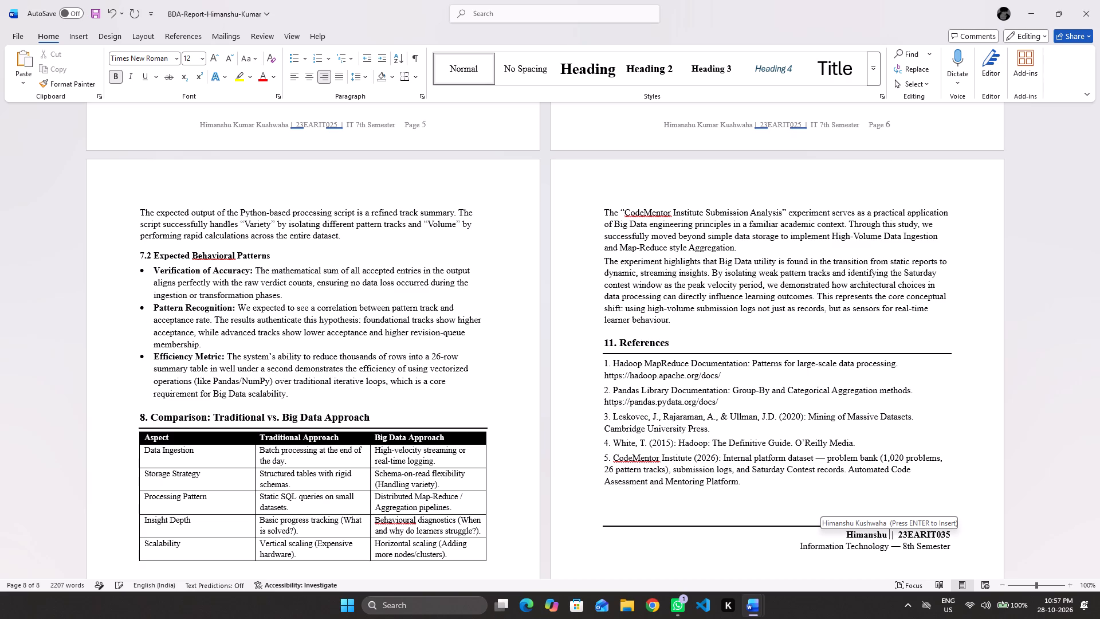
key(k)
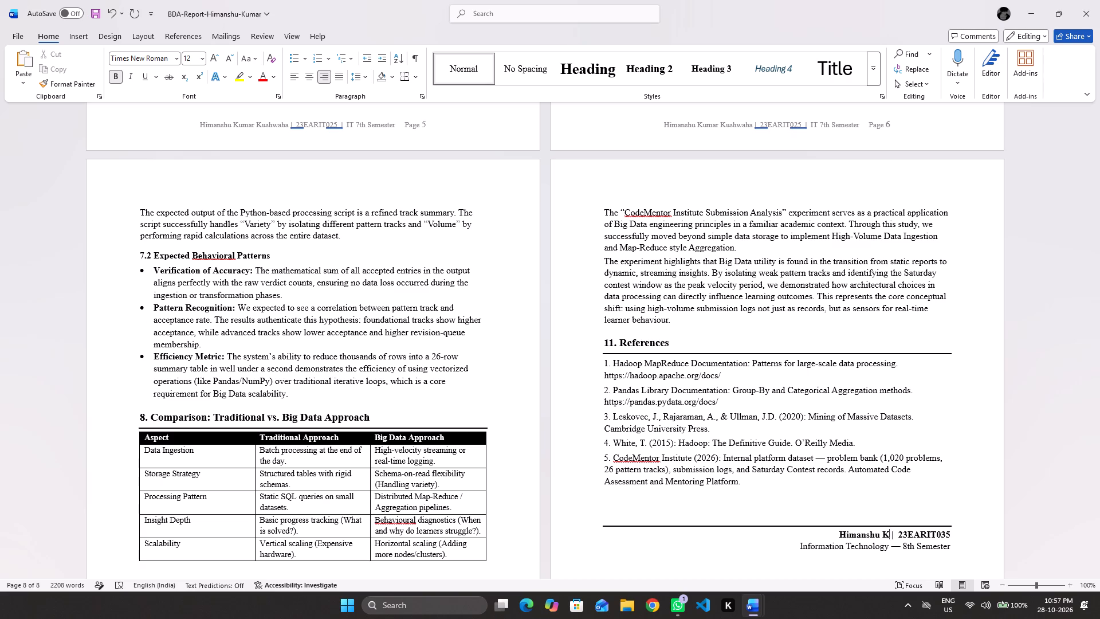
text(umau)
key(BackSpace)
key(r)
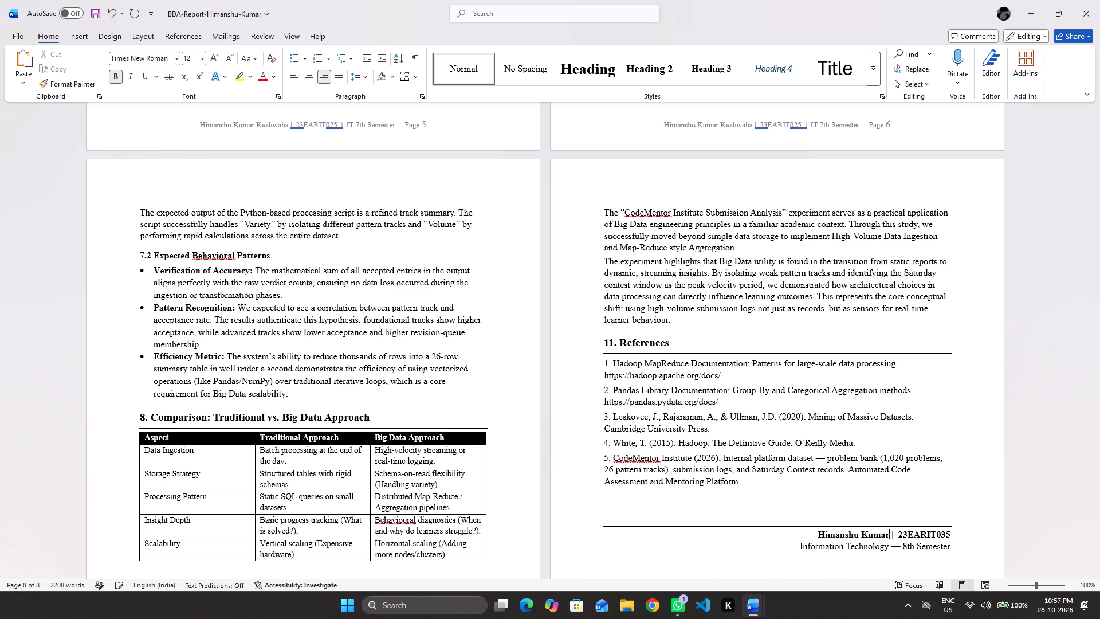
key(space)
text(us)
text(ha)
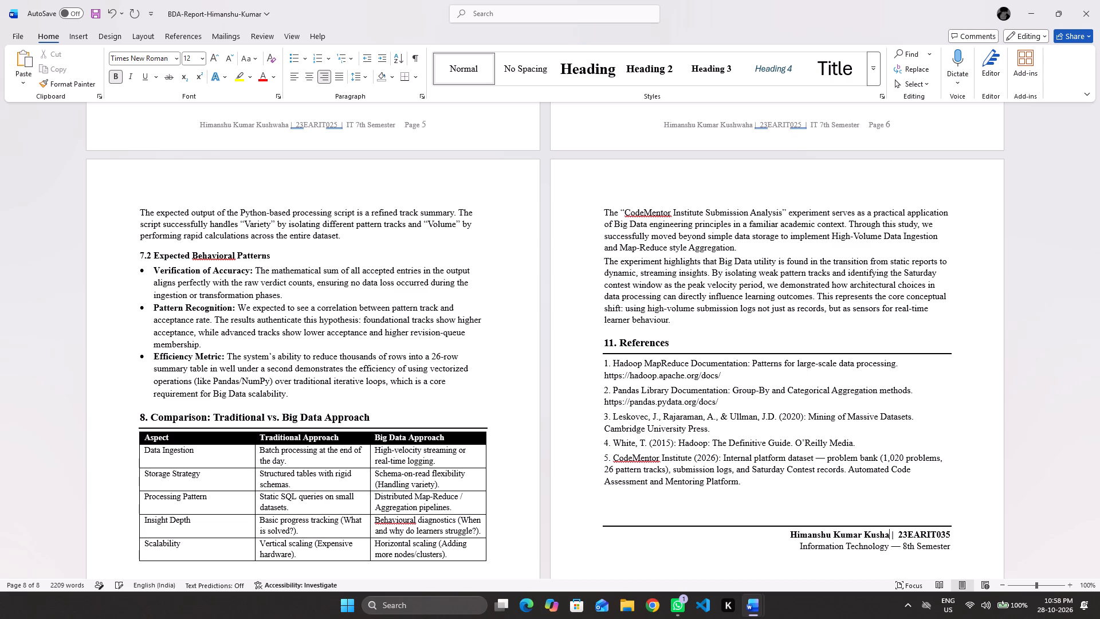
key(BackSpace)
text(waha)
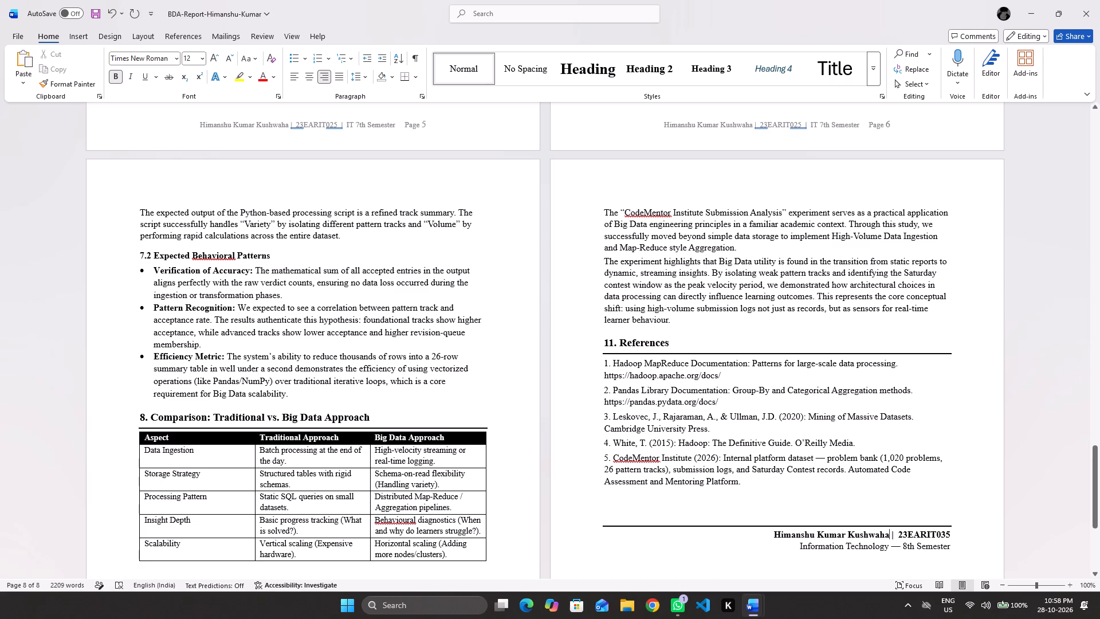
Correct the ending of the roll number in the closing signature to match the cover page.
click(953, 535)
key(BackSpace)
key(BackSpace)
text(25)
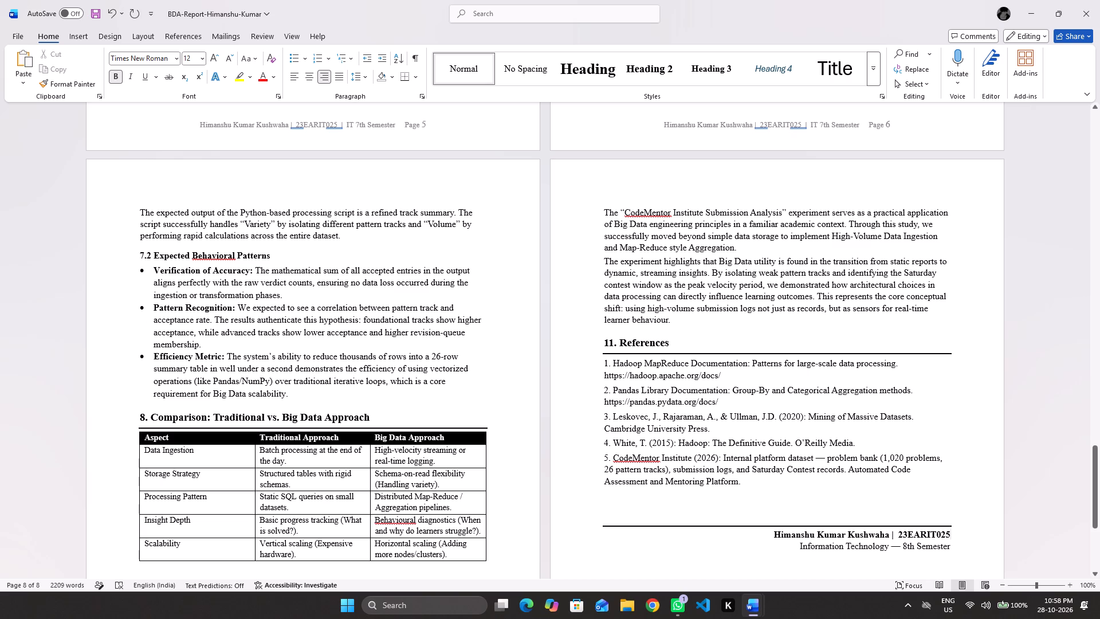
Change the semester in the closing signature to 7th.
click(907, 543)
key(BackSpace)
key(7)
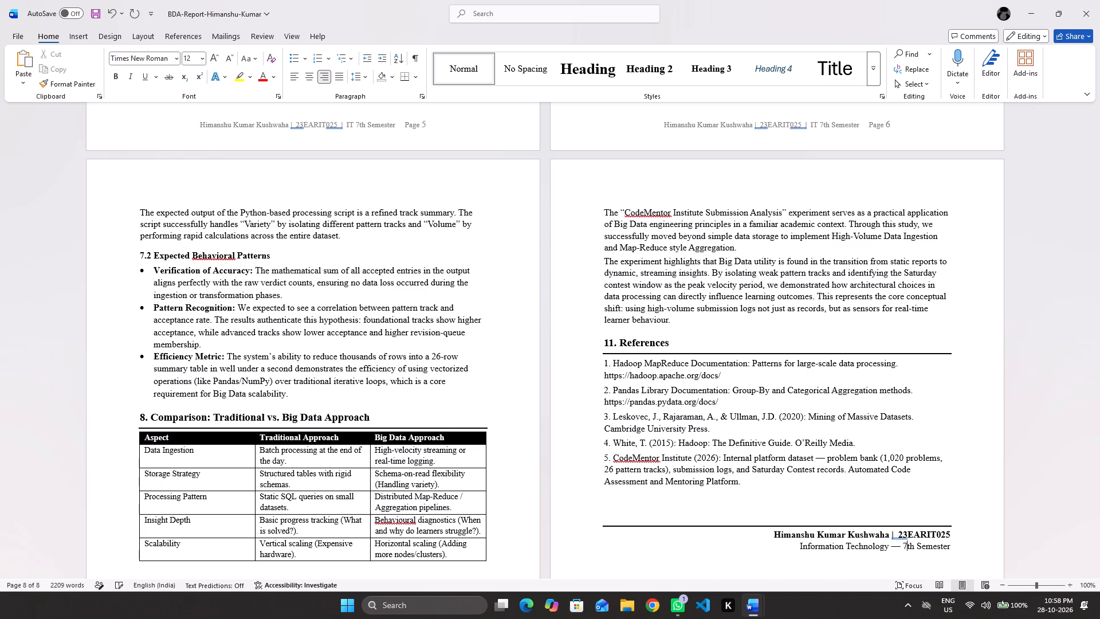
Review the pasted pages from the References back to page 2, checking their layout and student details.
scroll(922, 502, down, 1)
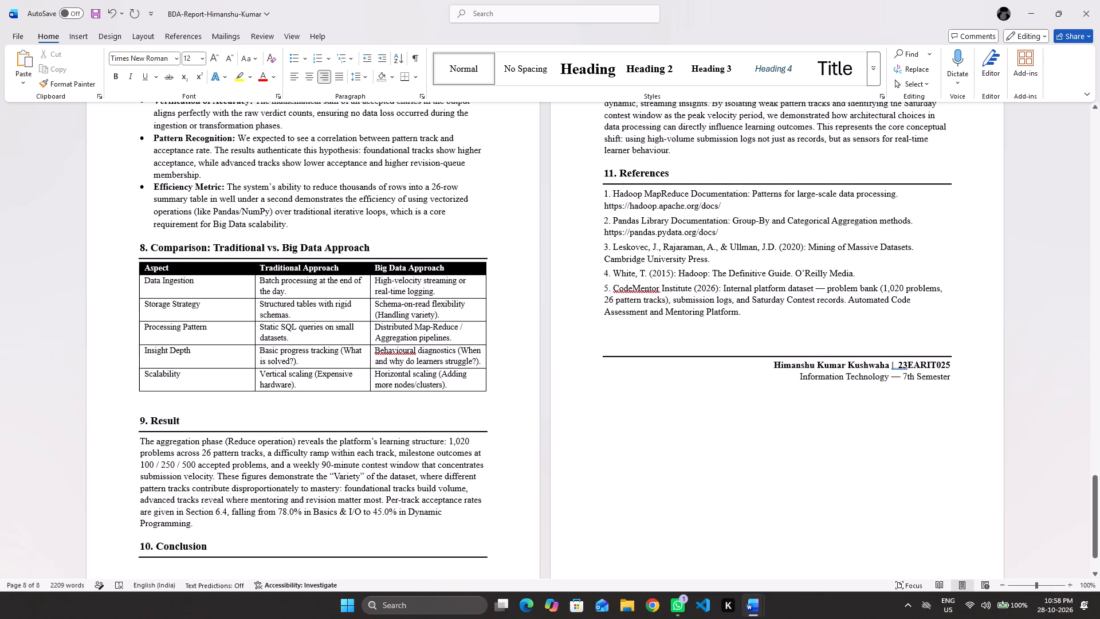
scroll(922, 502, down, 2)
scroll(922, 502, up, 10)
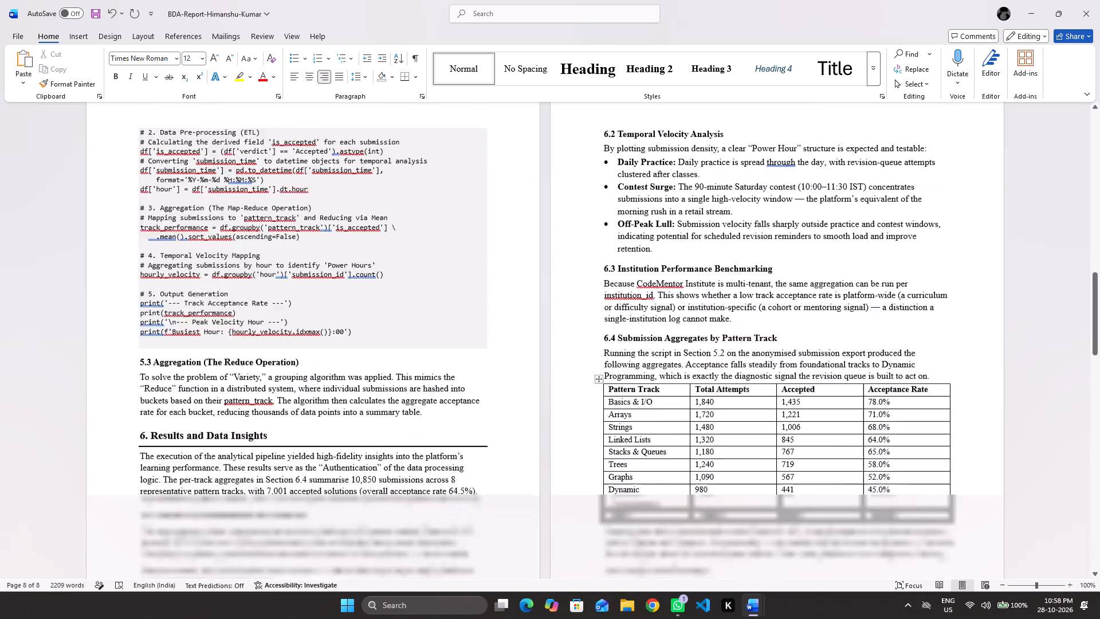
scroll(922, 502, up, 6)
scroll(922, 502, down, 8)
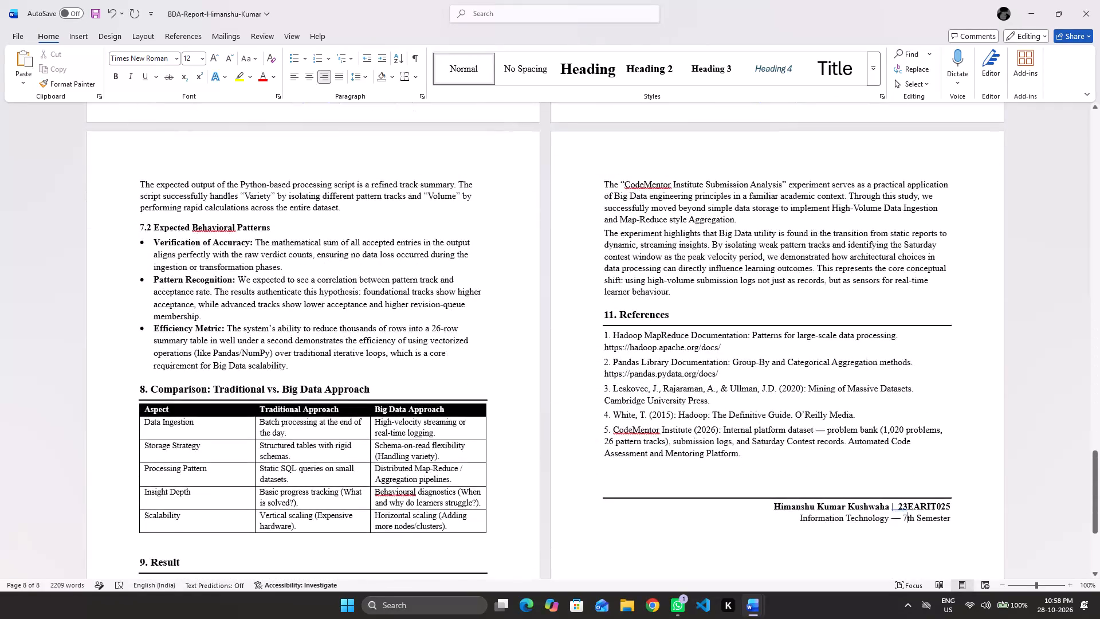
scroll(922, 502, down, 1)
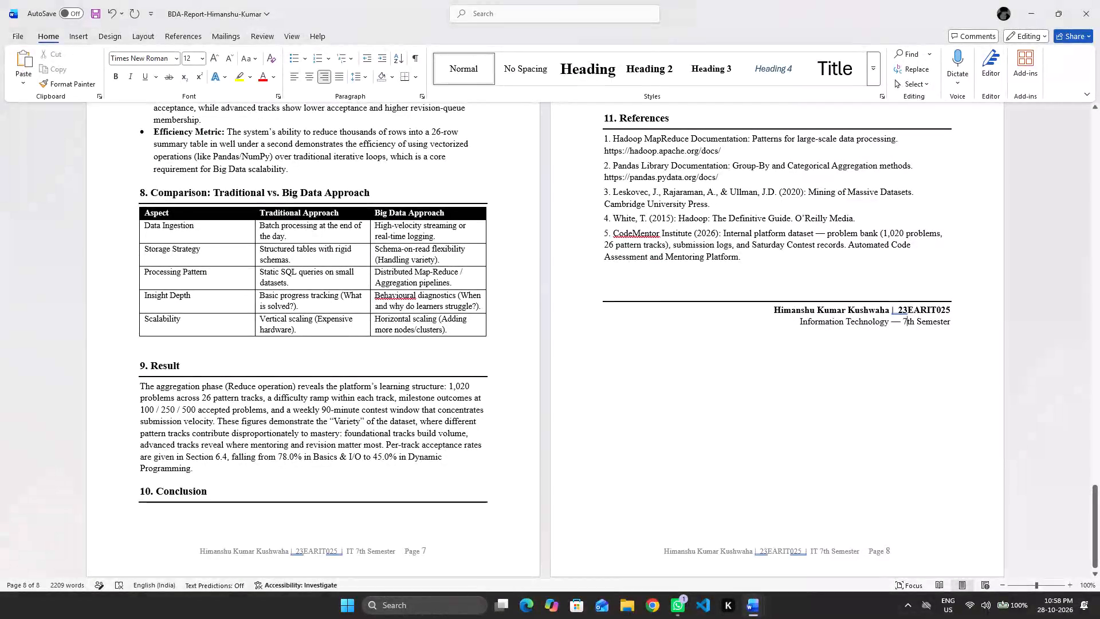
scroll(627, 230, up, 2)
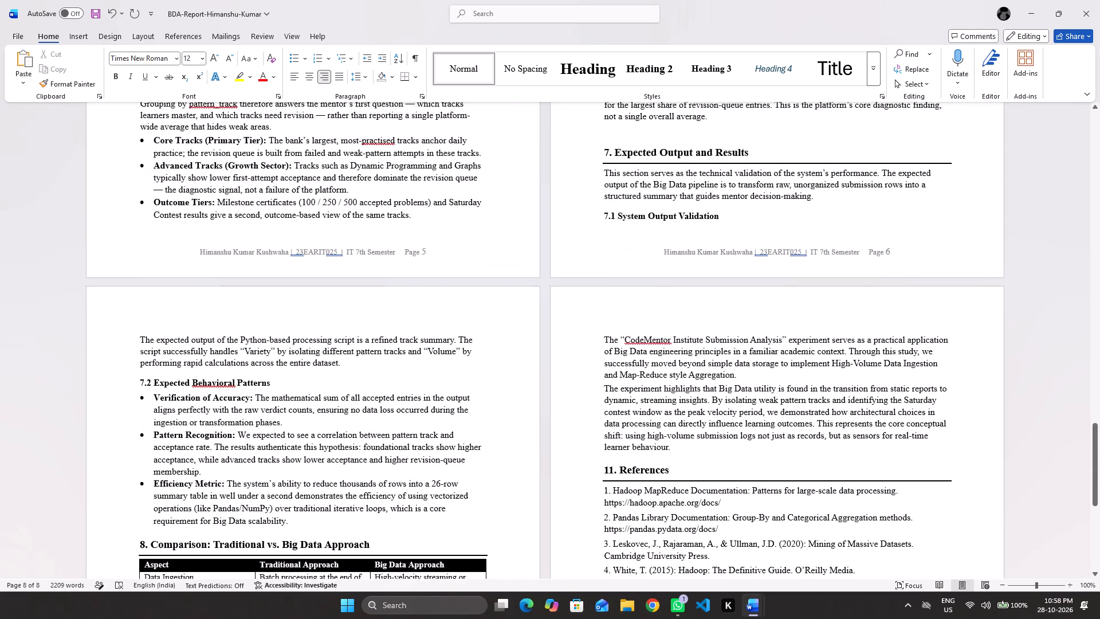
scroll(627, 230, up, 7)
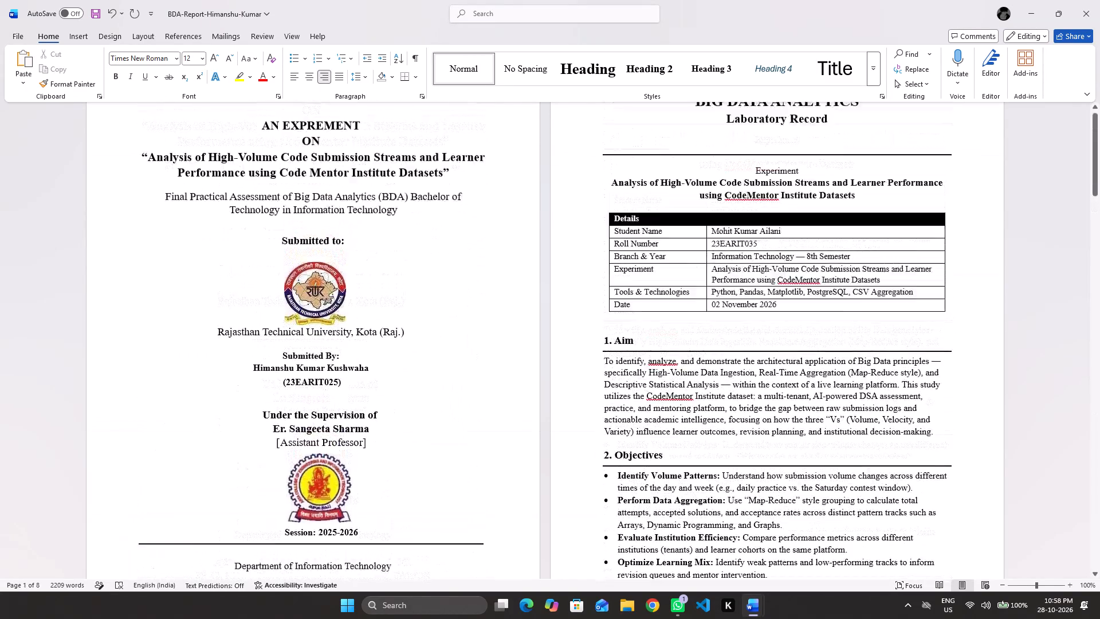
Correct "CodeMentor" to "Code Mentor" in the experiment title above the Details table on page 2.
scroll(627, 230, up, 1)
click(745, 264)
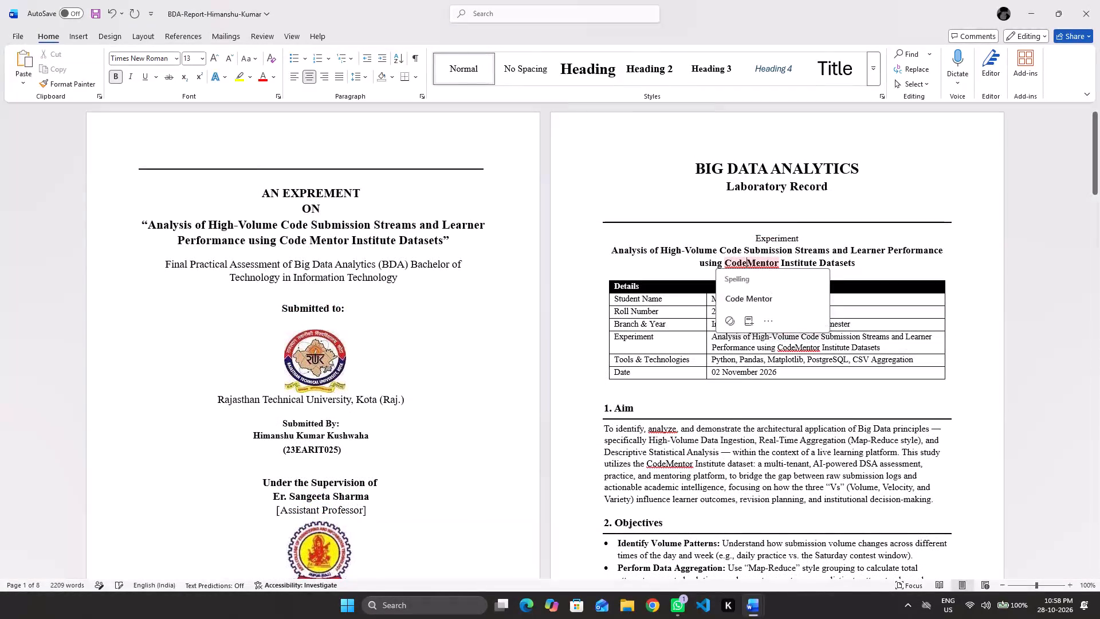
click(747, 292)
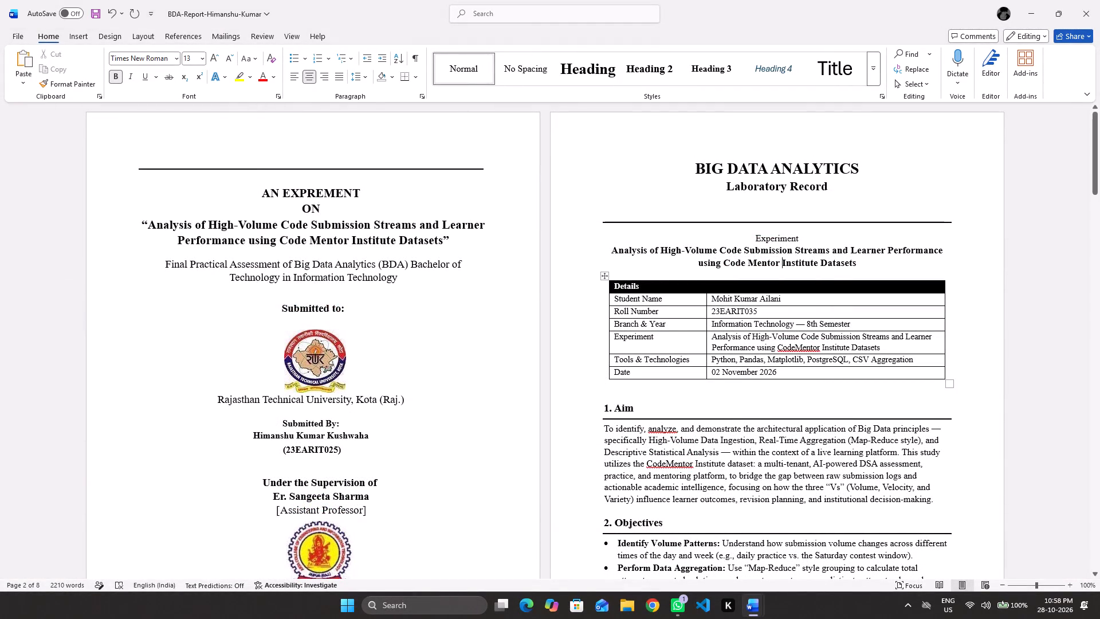
scroll(623, 251, down, 1)
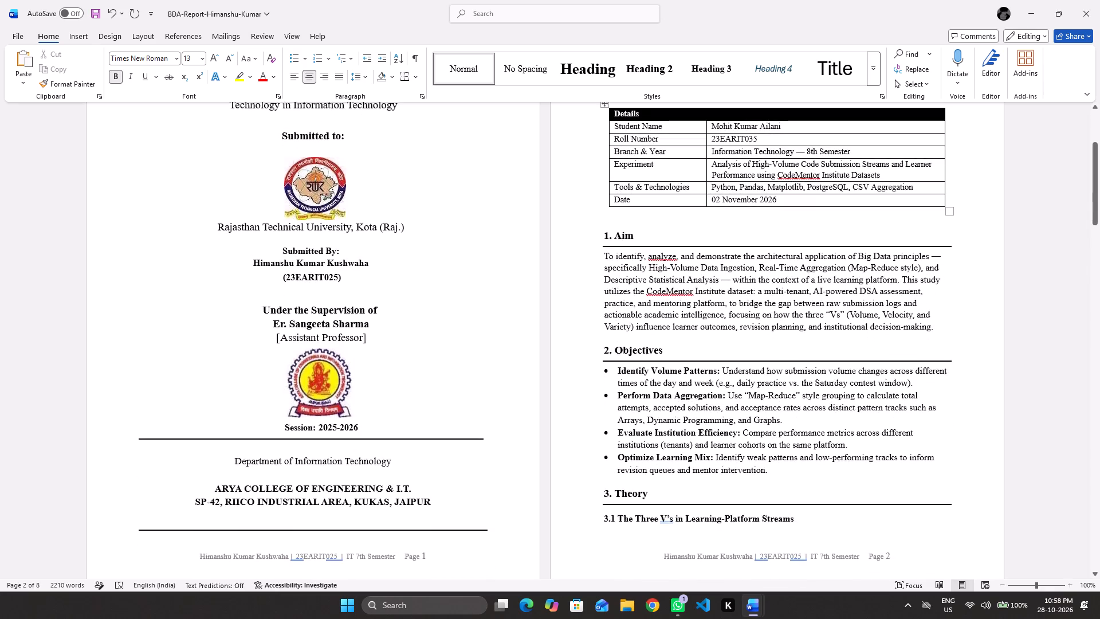
Arrange the edited report and the other student's source report side by side in equal halves of the screen.
scroll(623, 251, down, 1)
scroll(623, 251, up, 1)
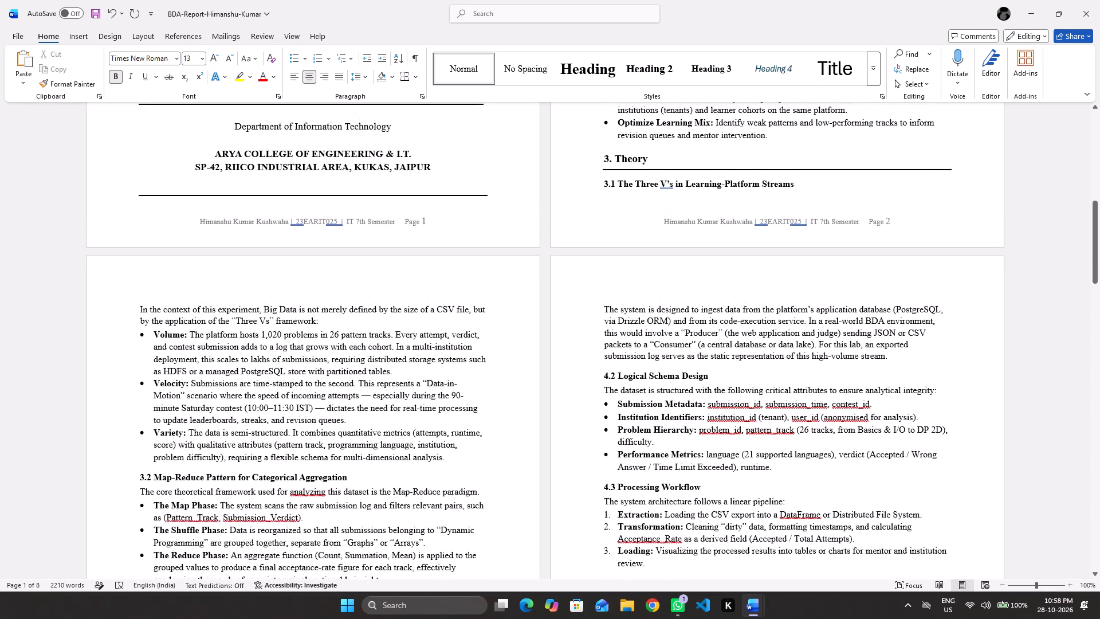
scroll(623, 251, up, 2)
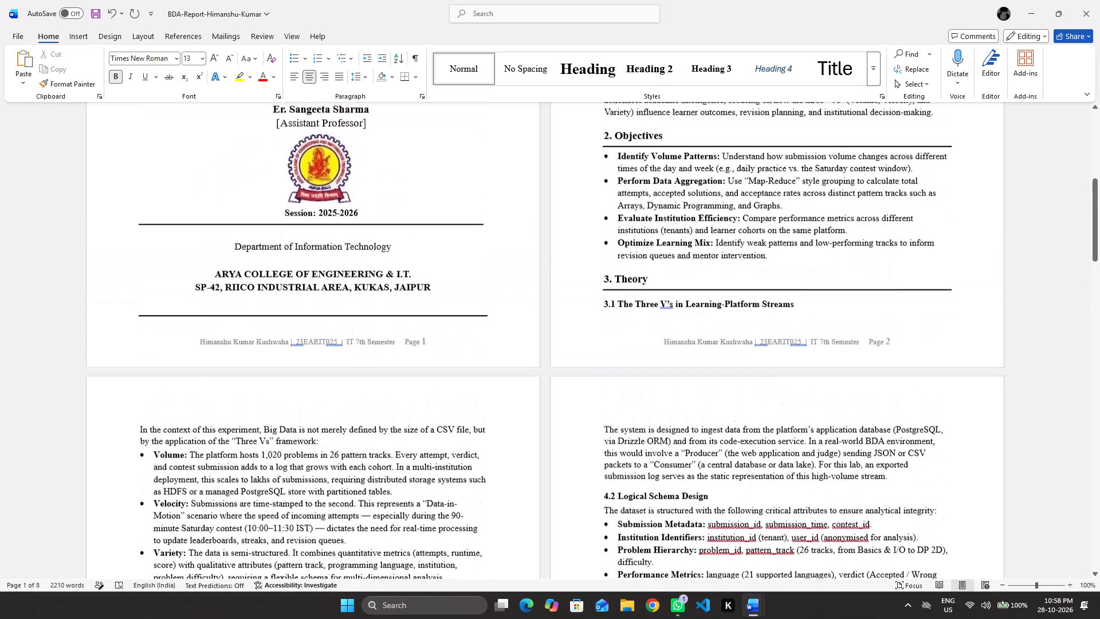
scroll(623, 251, up, 1)
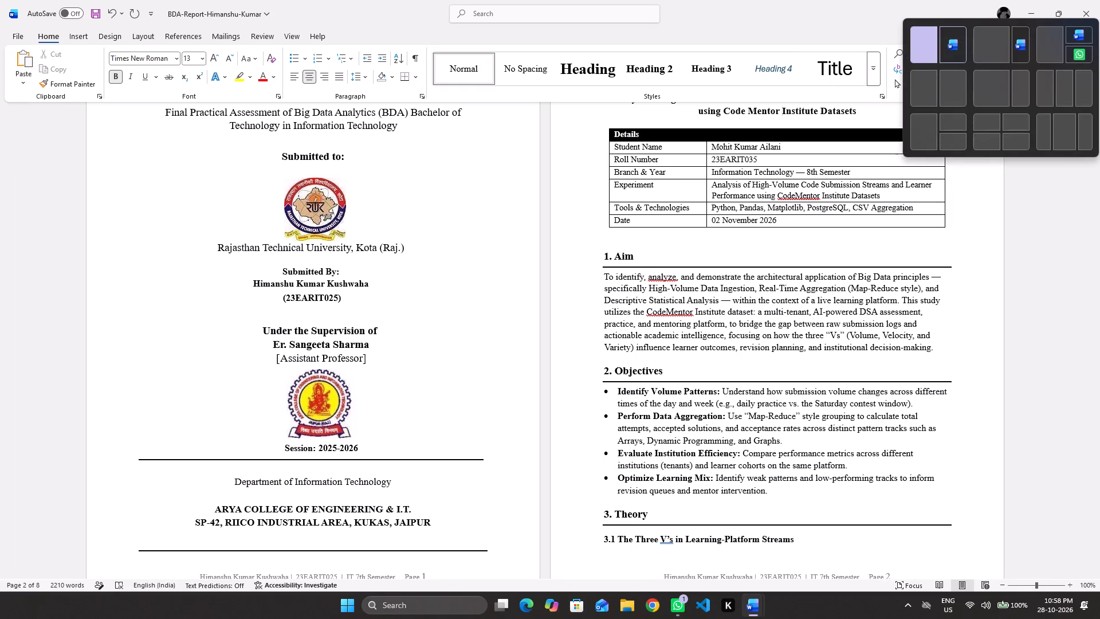
click(931, 44)
Compare the cover pages of the two reports, checking the title, student details, supervisor, session and footer.
scroll(833, 319, up, 17)
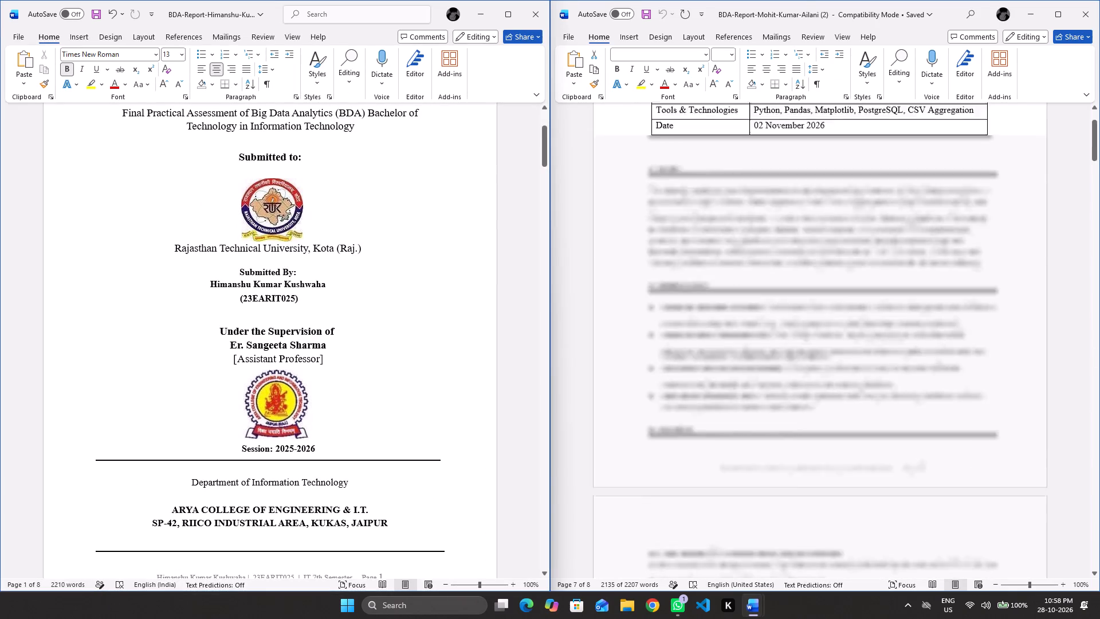
scroll(833, 319, up, 1)
scroll(833, 319, down, 1)
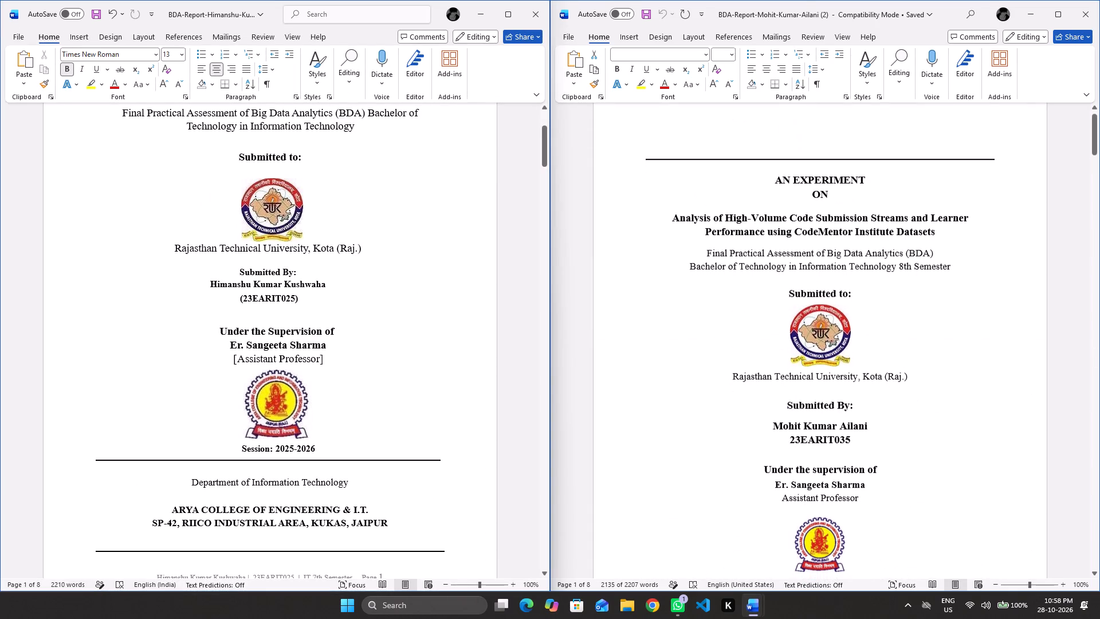
scroll(833, 319, down, 1)
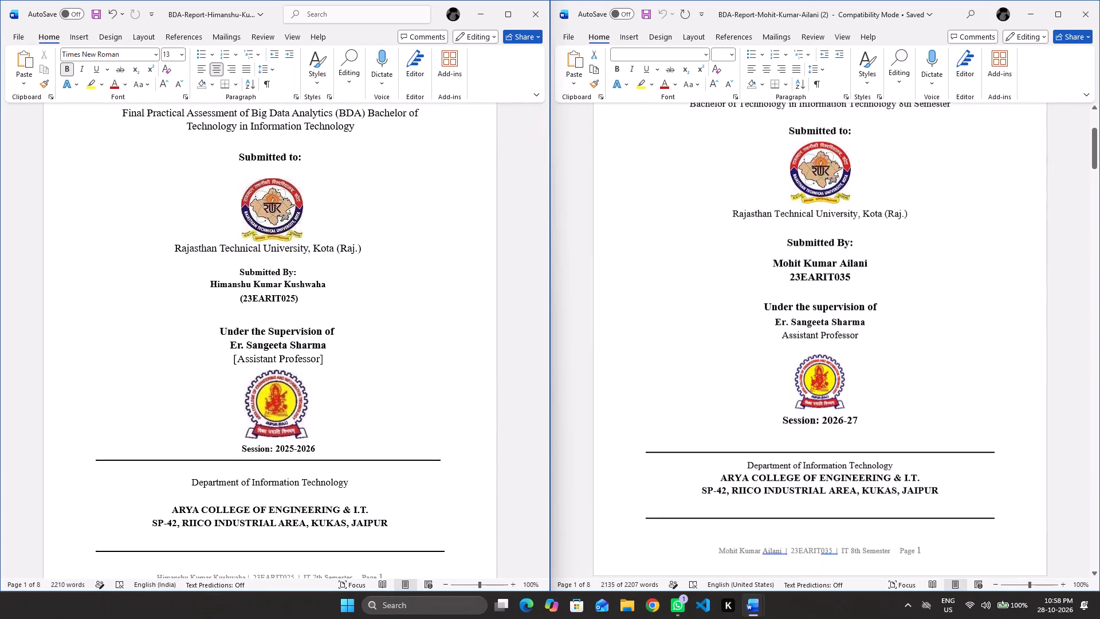
scroll(833, 319, up, 1)
scroll(422, 245, up, 17)
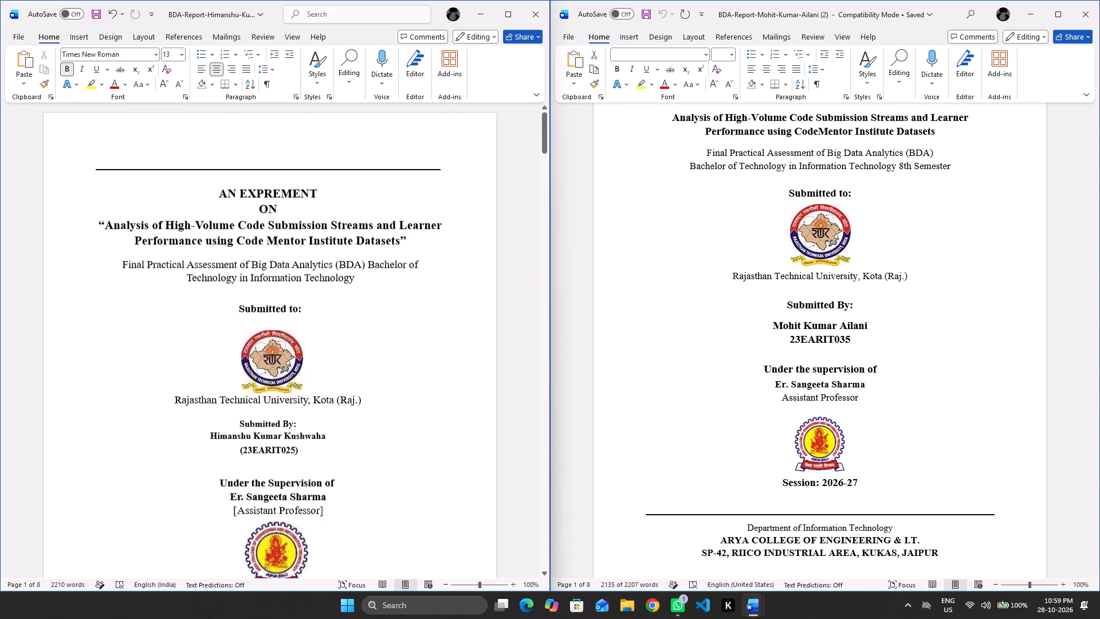
scroll(375, 310, down, 2)
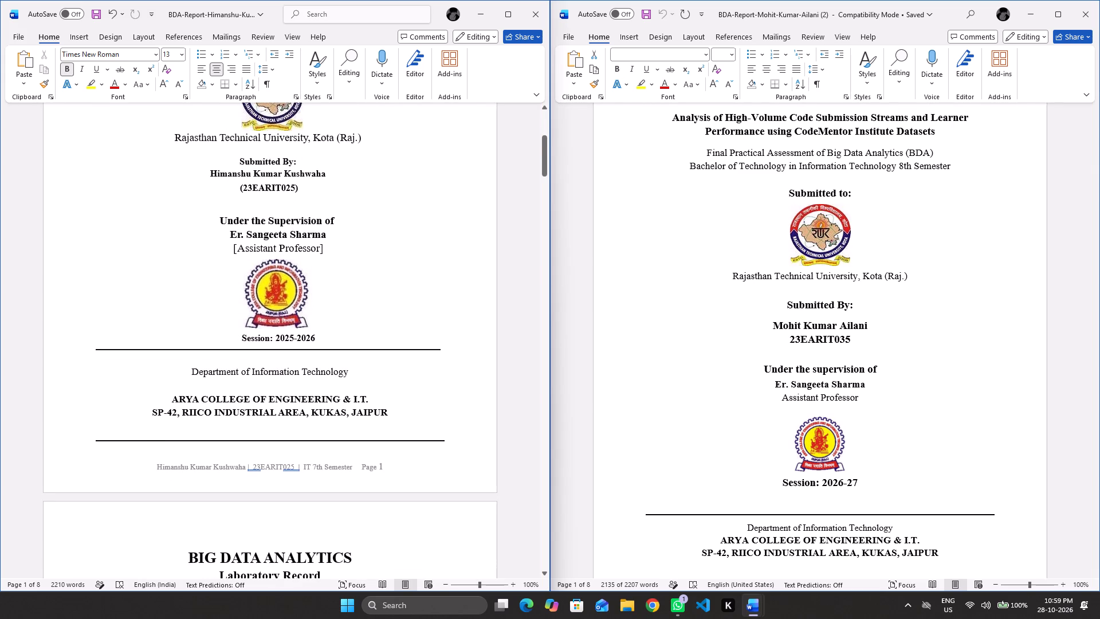
scroll(838, 419, down, 1)
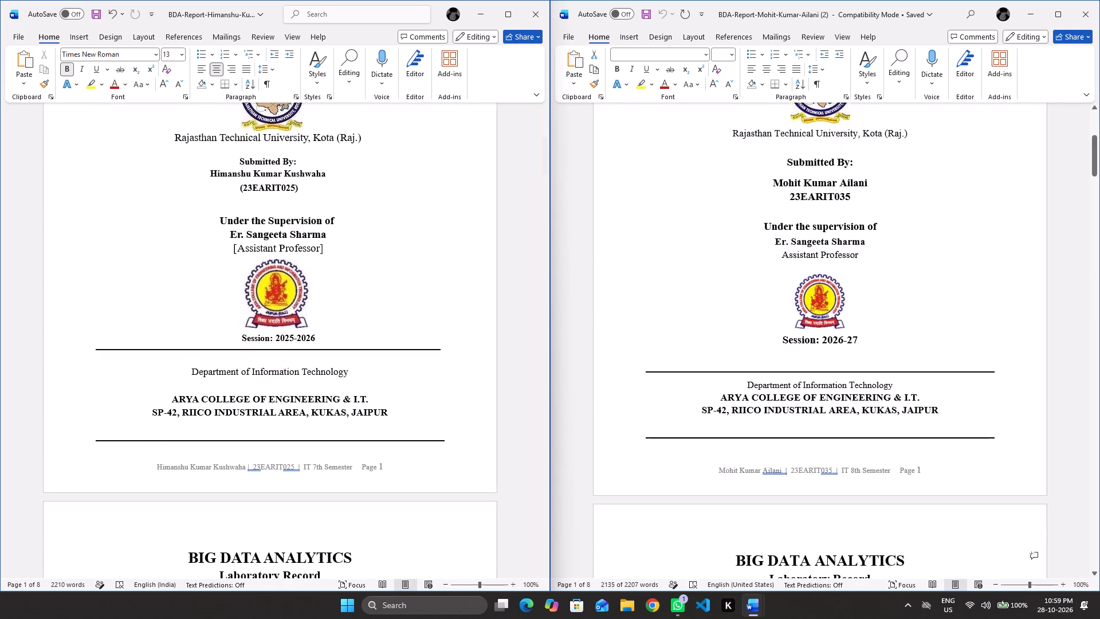
Compare the remaining pages of the two reports, from the Details table through the References and closing signature.
scroll(838, 419, down, 1)
scroll(337, 440, down, 1)
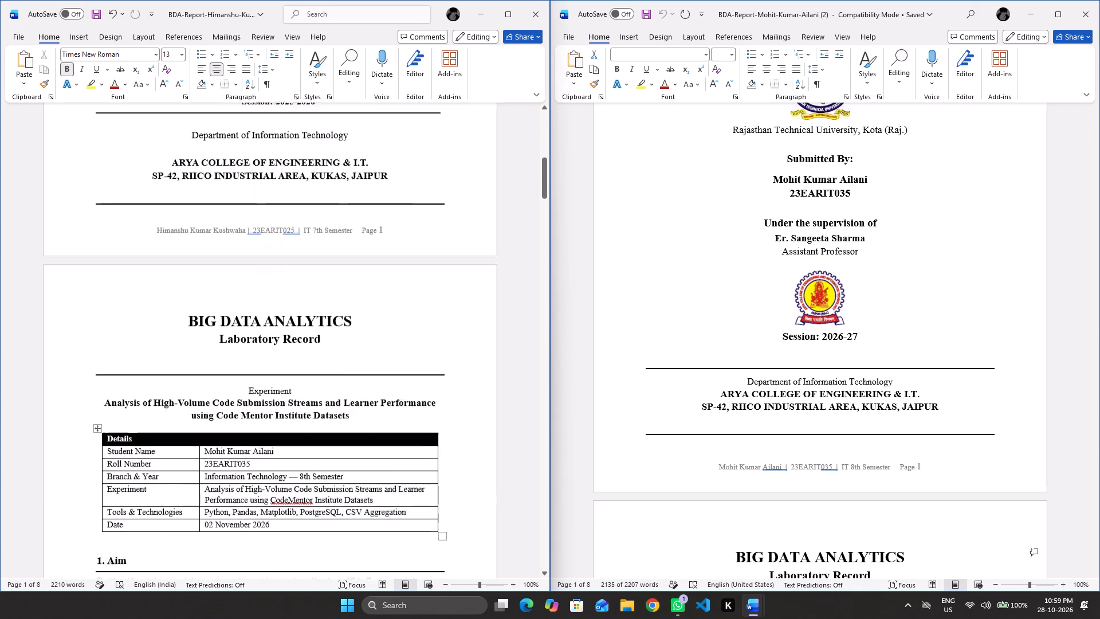
scroll(337, 440, down, 4)
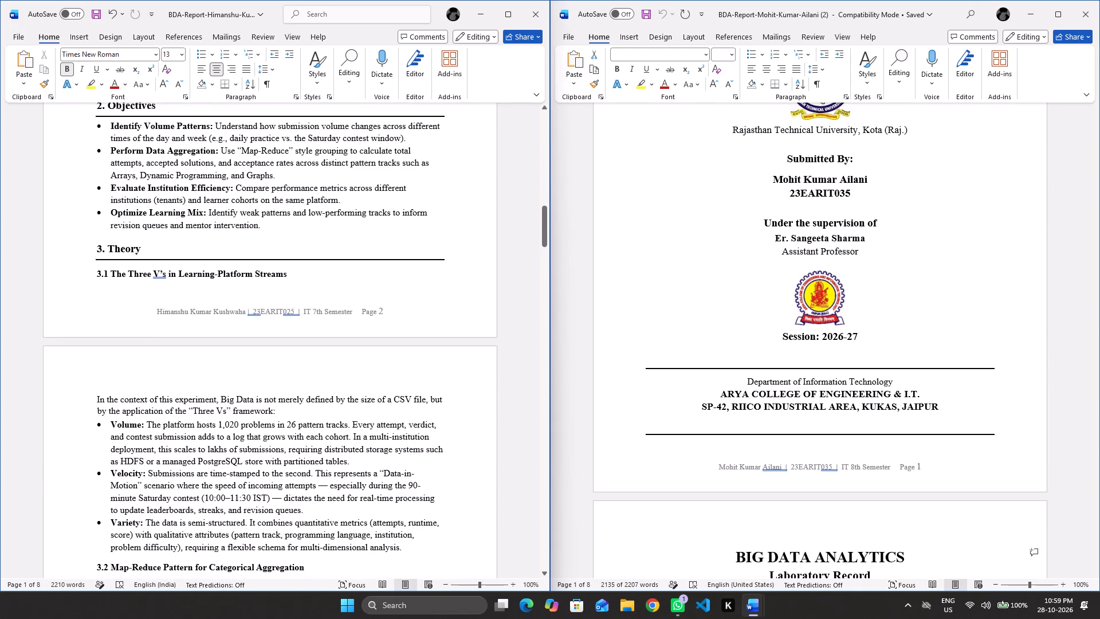
scroll(337, 440, down, 2)
scroll(334, 370, down, 11)
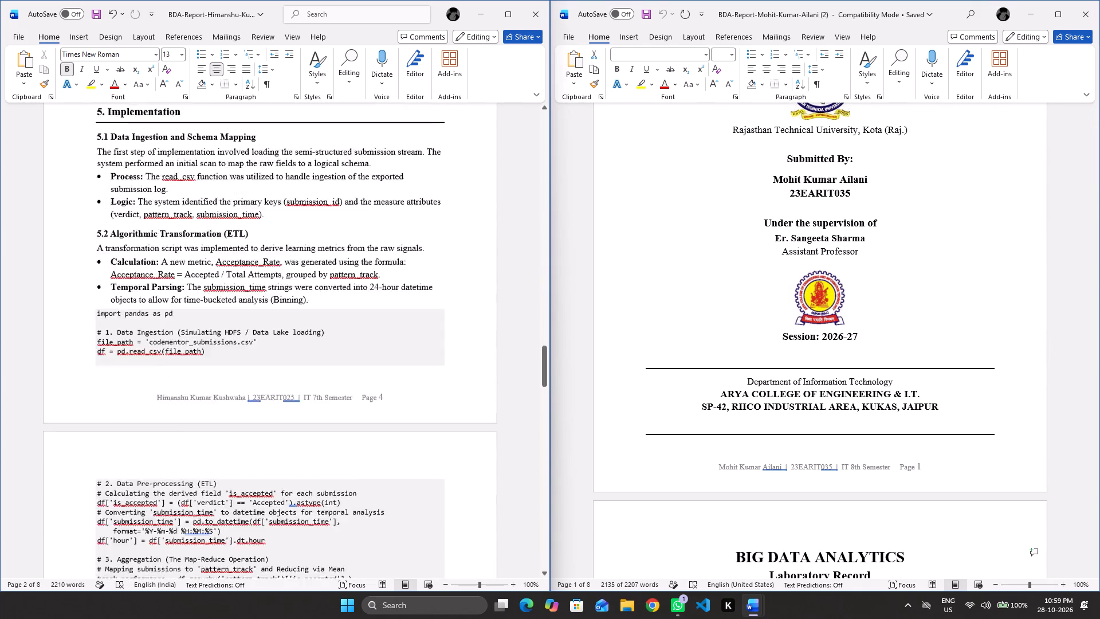
scroll(334, 370, down, 10)
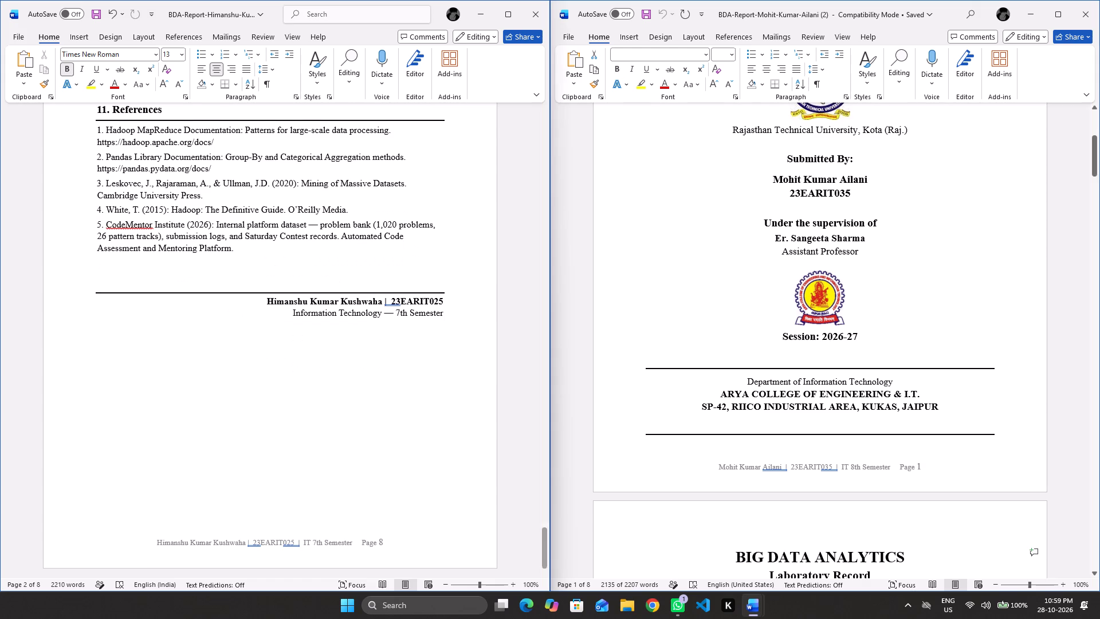
scroll(854, 399, down, 20)
scroll(854, 399, down, 2)
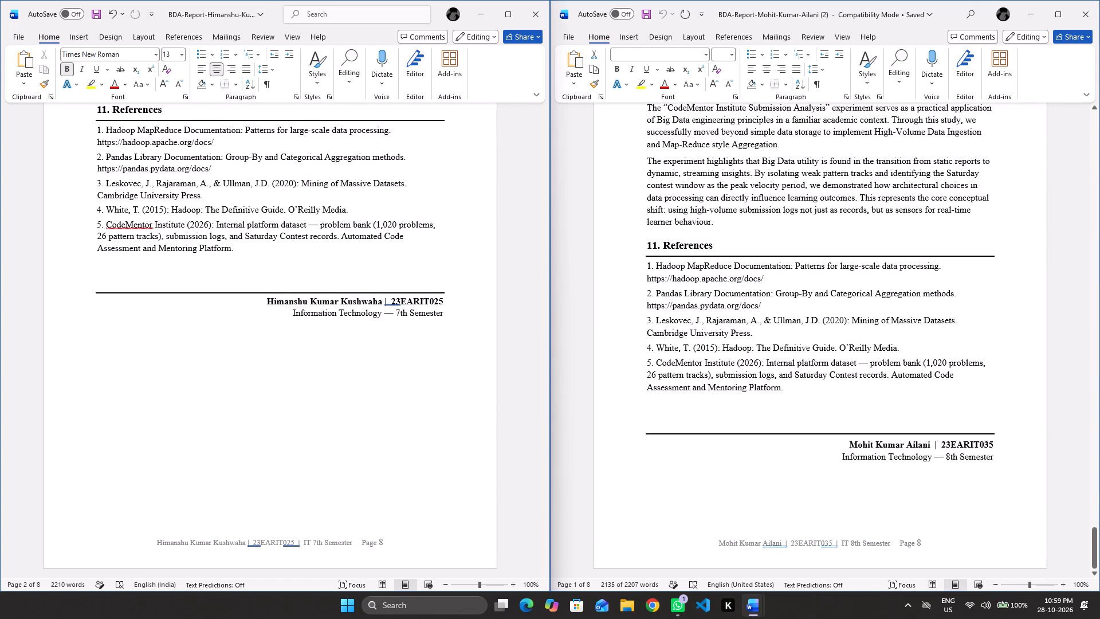
Copy the two-line closing signature, with the student's name, roll number and semester, below the References in the other student's source report.
drag(846, 444, 974, 443)
click(974, 443)
drag(847, 442, 985, 453)
key(ctrl+c)
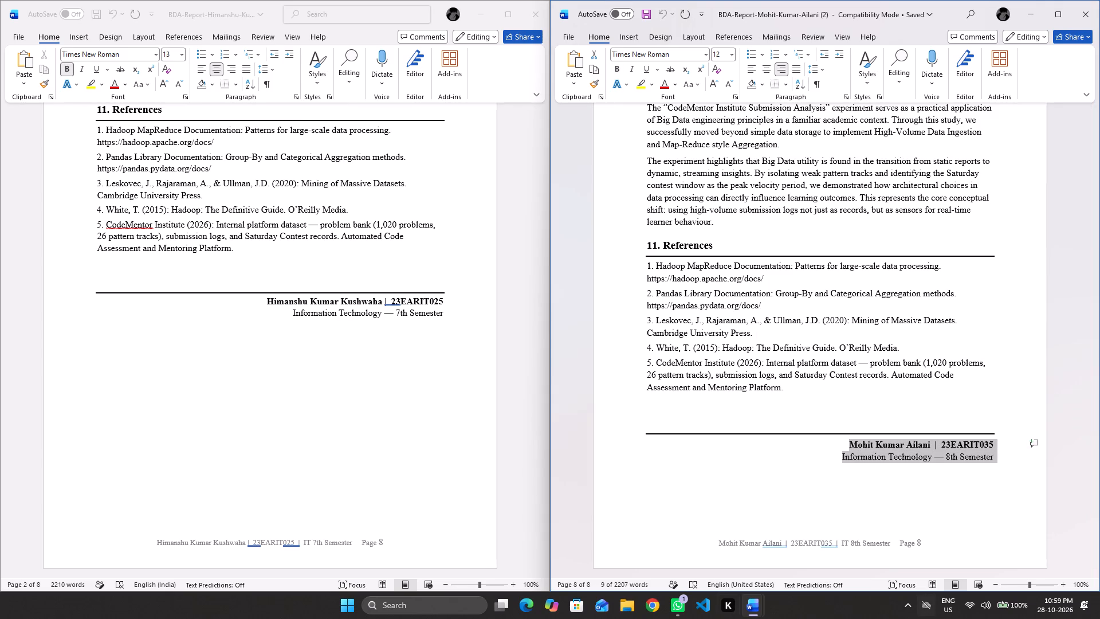
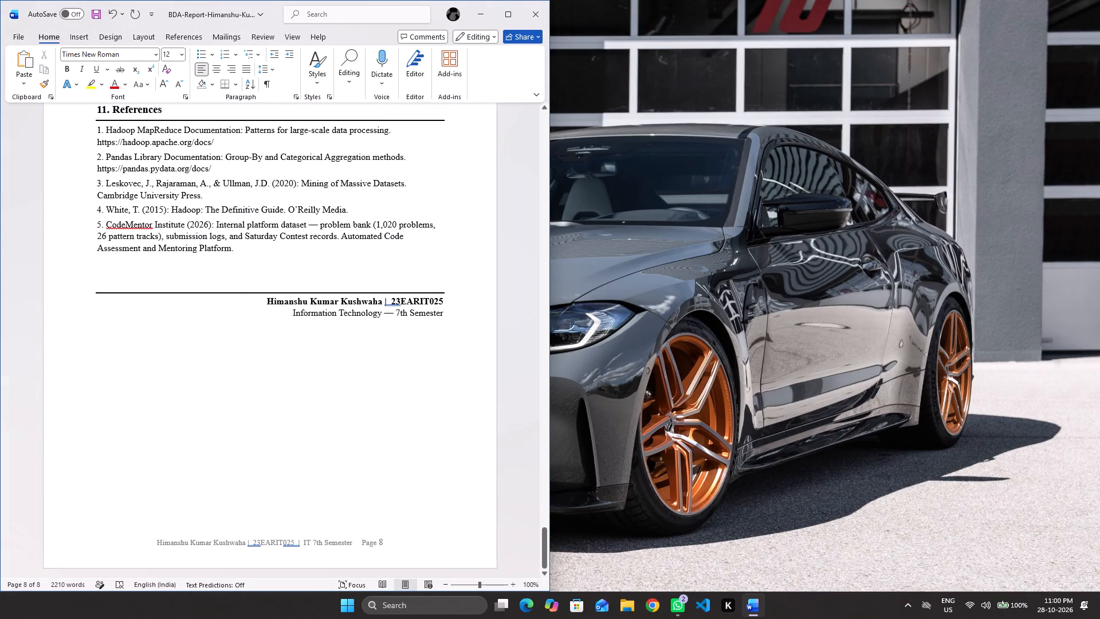
Review the edited report's cover page once more, from the experiment title to the college address and footer.
scroll(462, 205, up, 20)
scroll(462, 205, up, 14)
scroll(462, 205, up, 7)
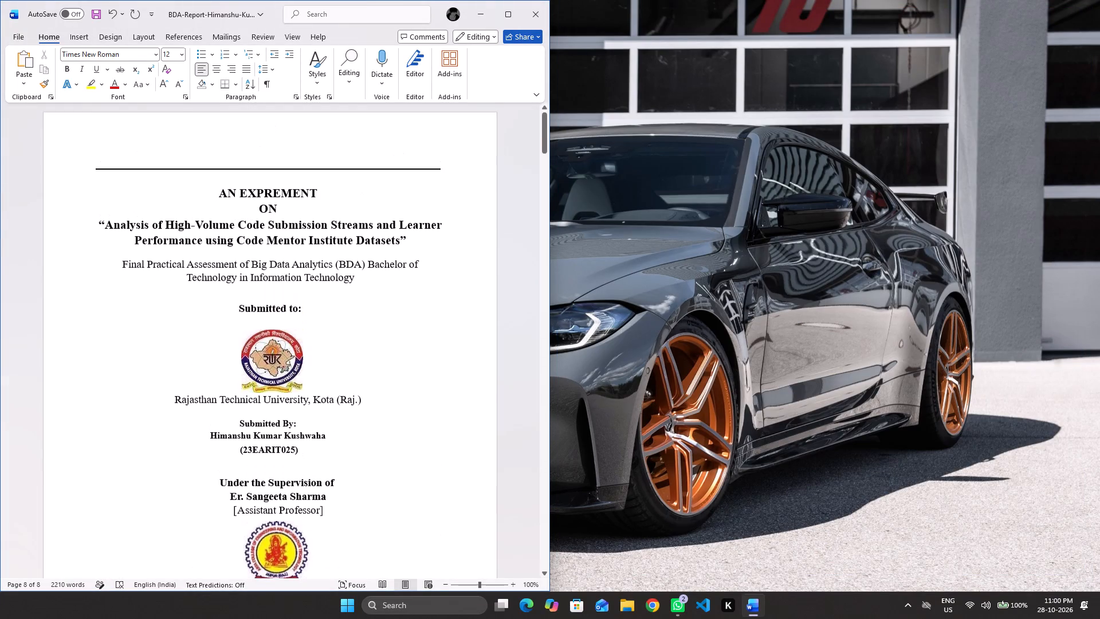
scroll(462, 205, down, 2)
scroll(462, 205, up, 1)
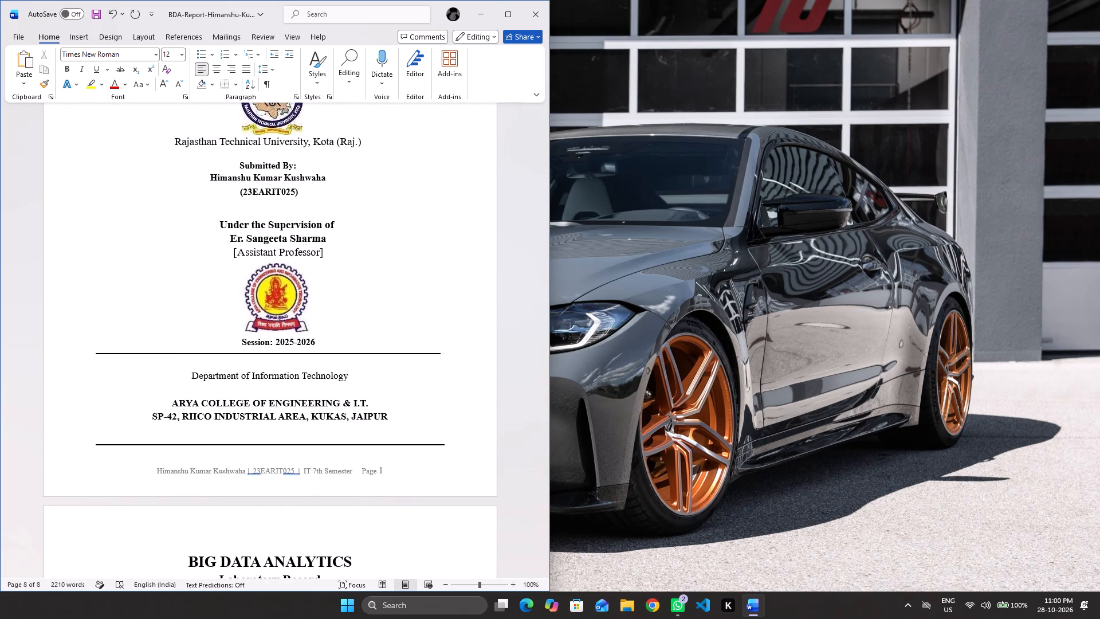
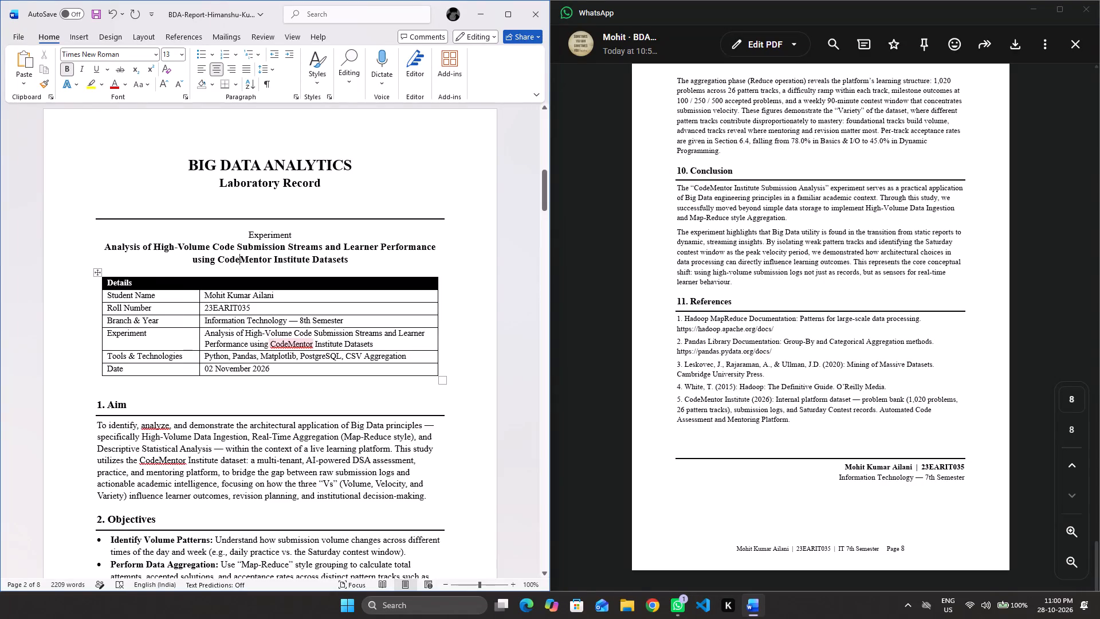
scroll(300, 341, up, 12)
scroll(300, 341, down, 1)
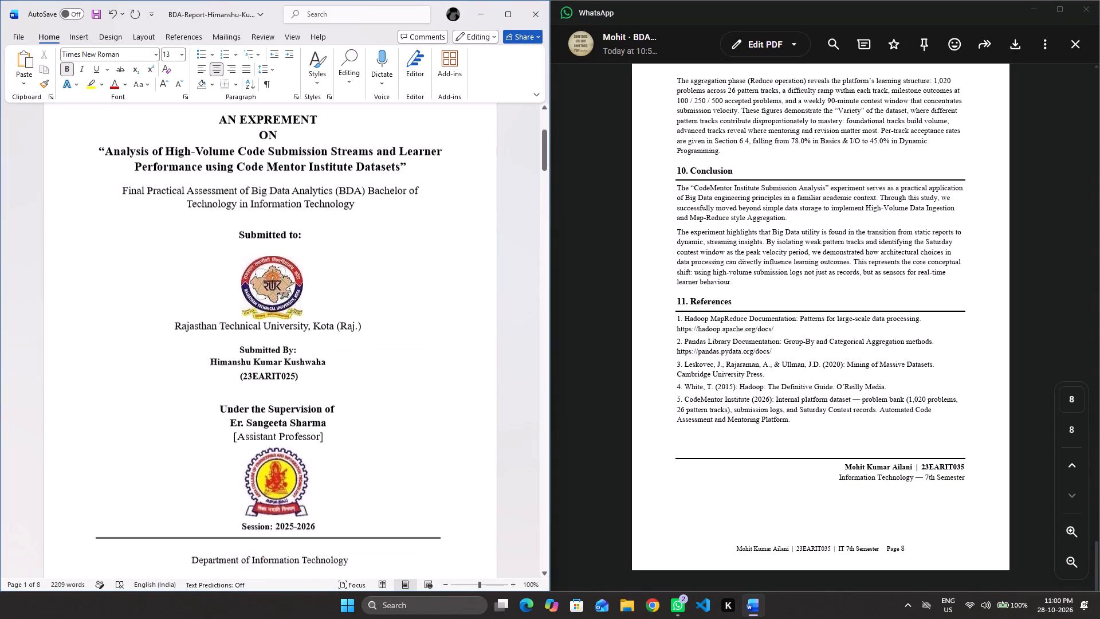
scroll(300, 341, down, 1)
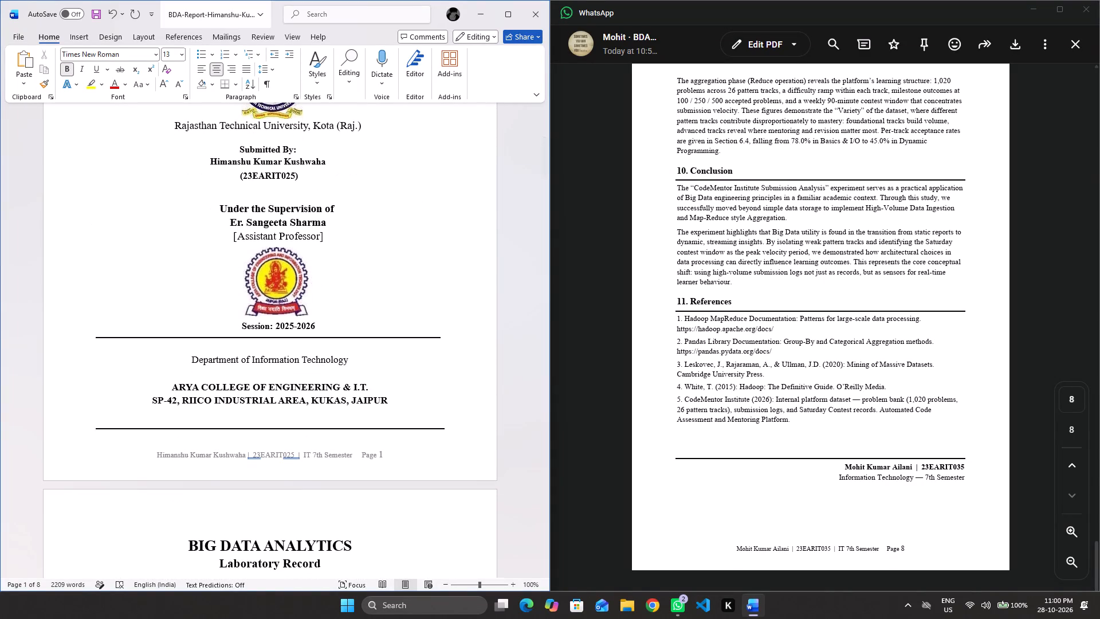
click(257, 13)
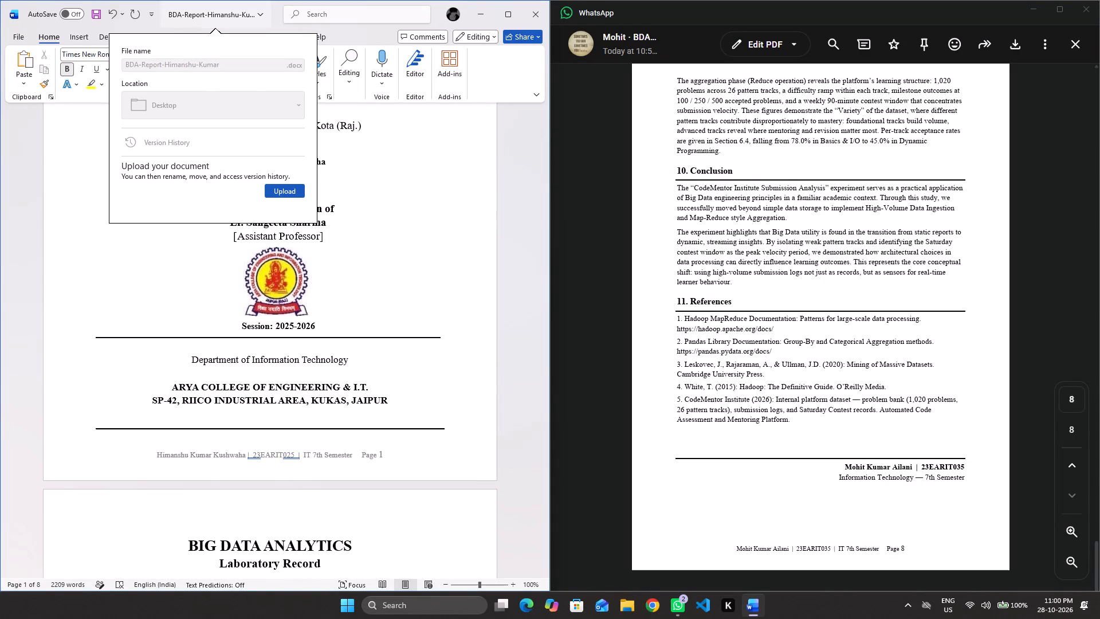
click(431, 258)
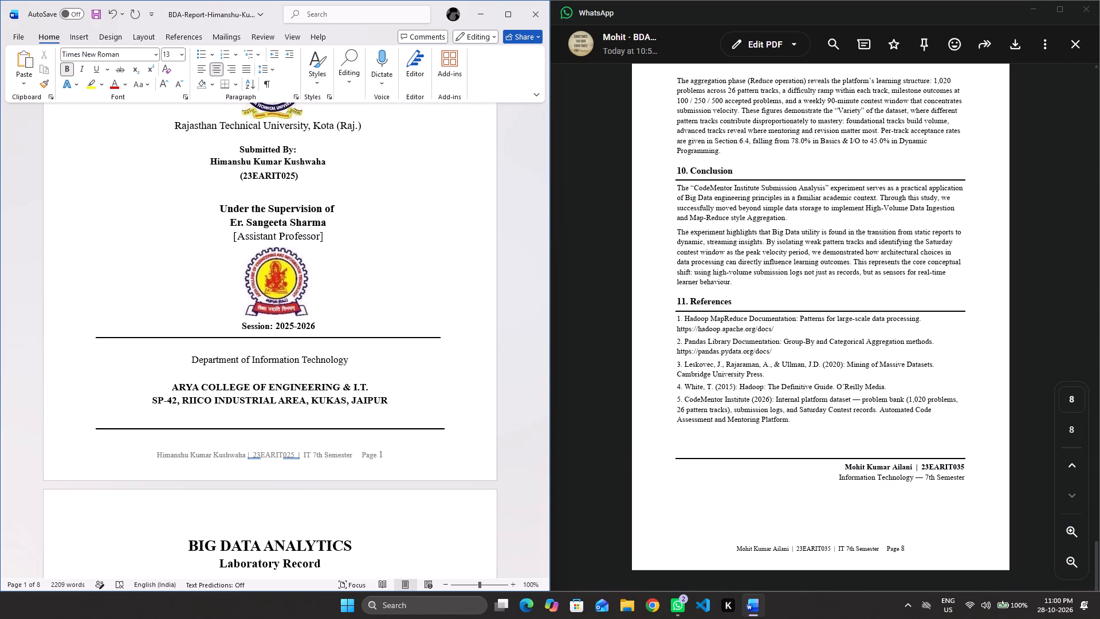
Save the edited lab report to the Desktop as a Word Document, keeping its current file name.
click(18, 37)
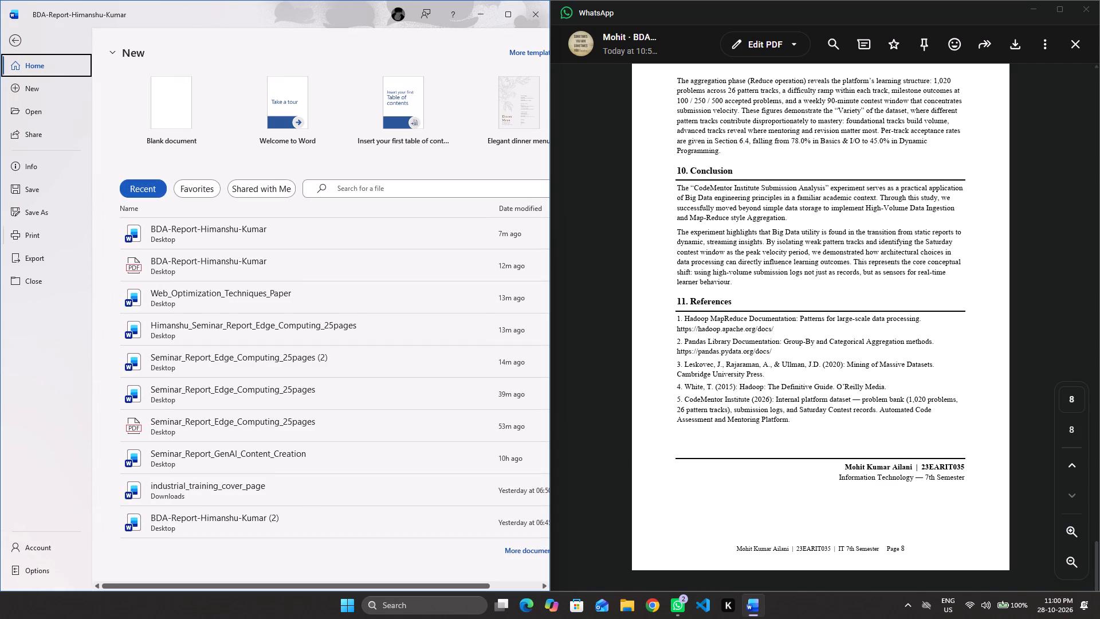
click(34, 214)
click(160, 280)
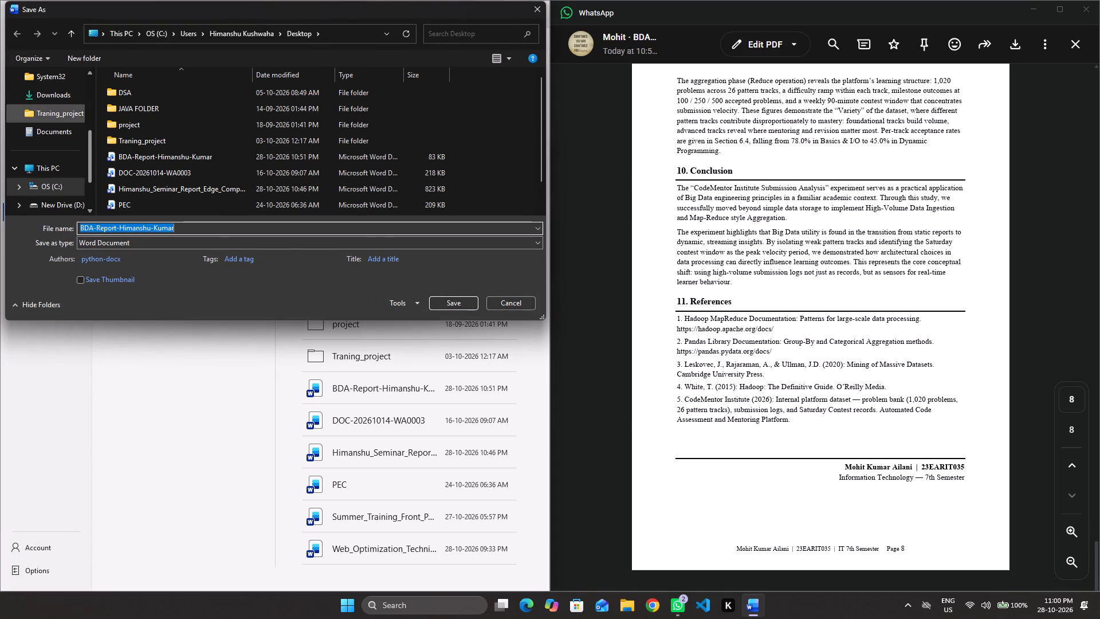
scroll(50, 101, up, 5)
click(47, 141)
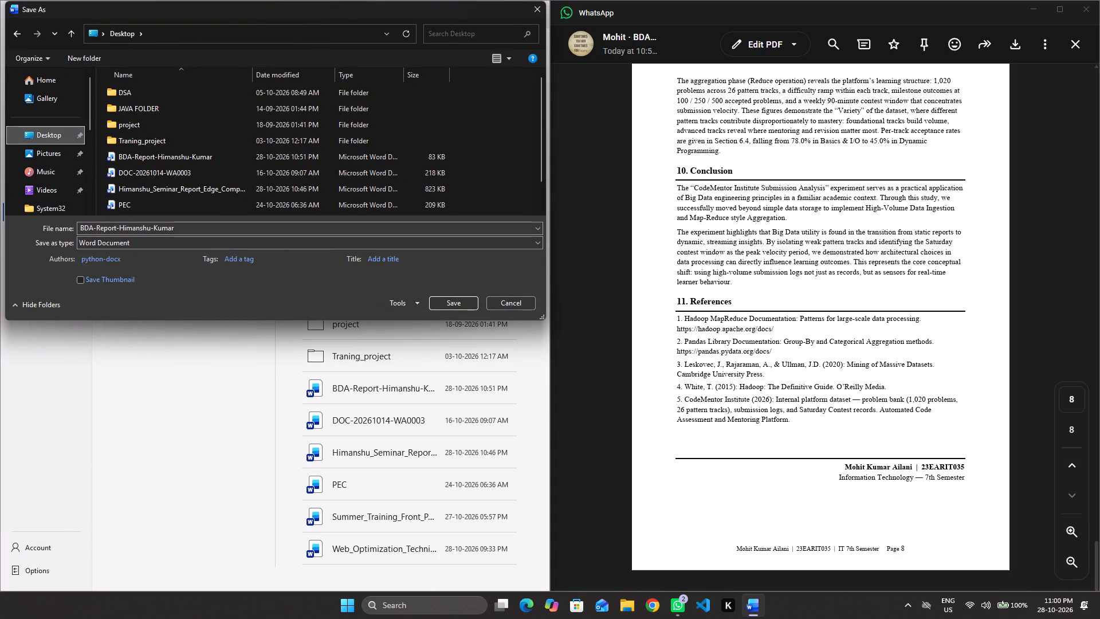
click(441, 299)
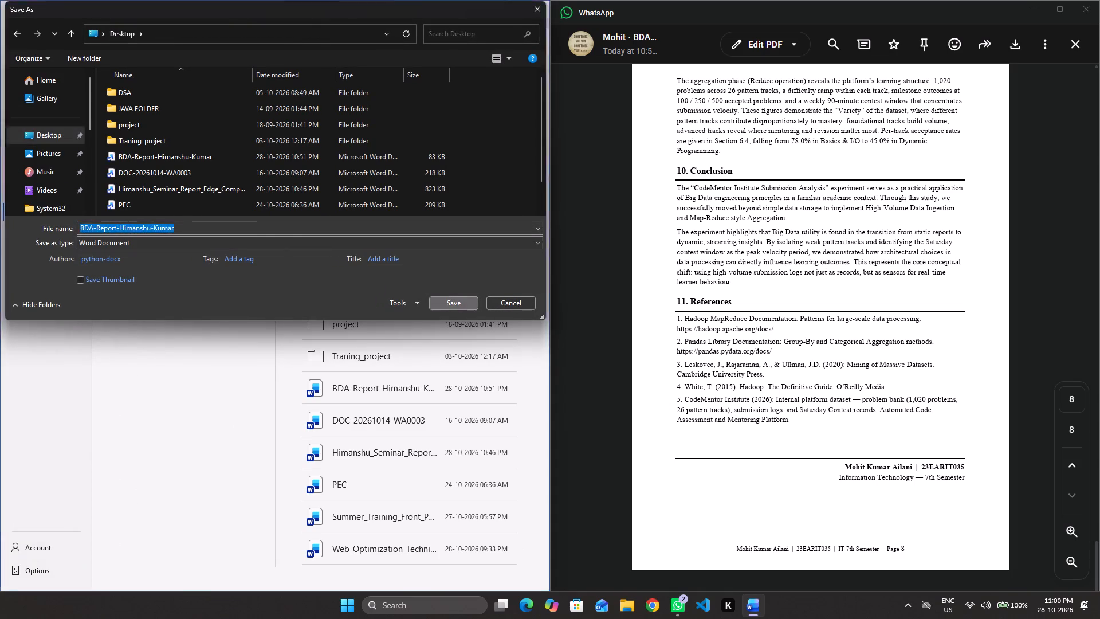
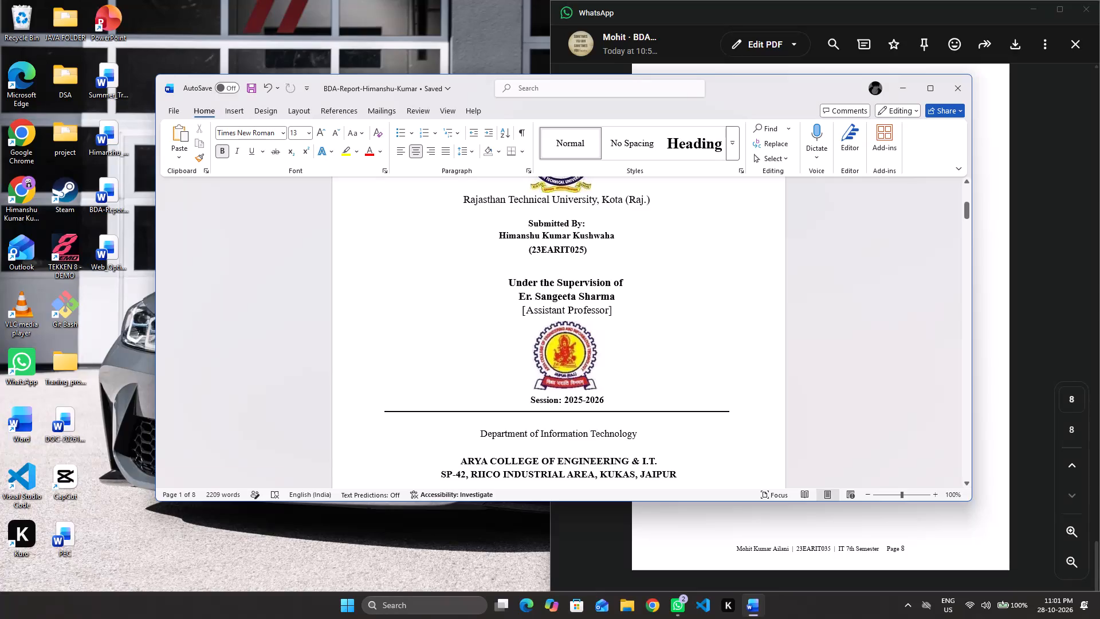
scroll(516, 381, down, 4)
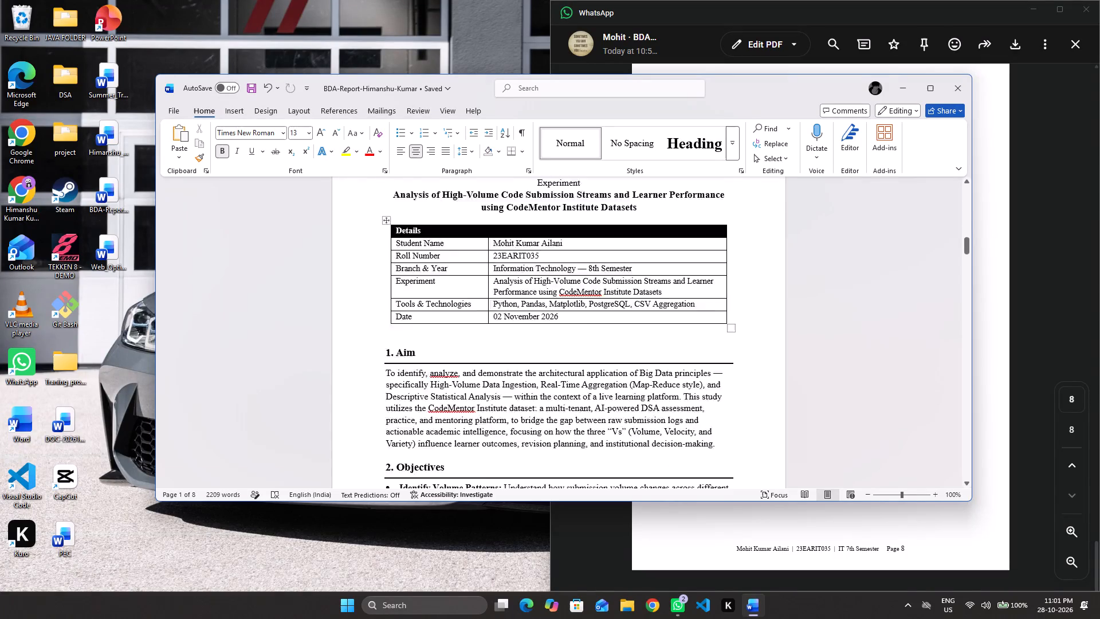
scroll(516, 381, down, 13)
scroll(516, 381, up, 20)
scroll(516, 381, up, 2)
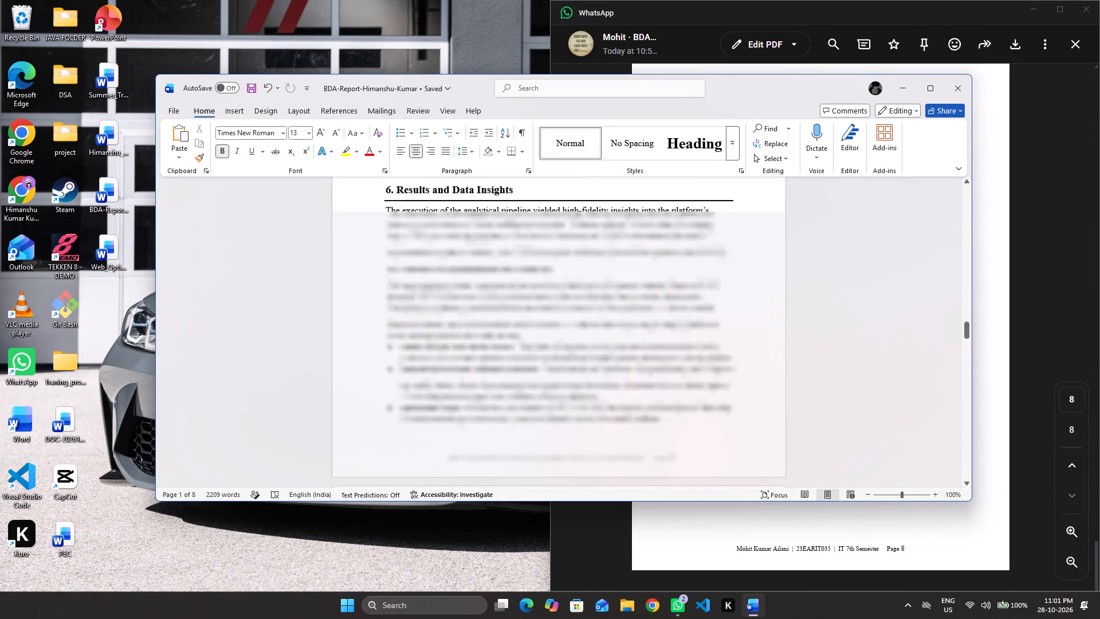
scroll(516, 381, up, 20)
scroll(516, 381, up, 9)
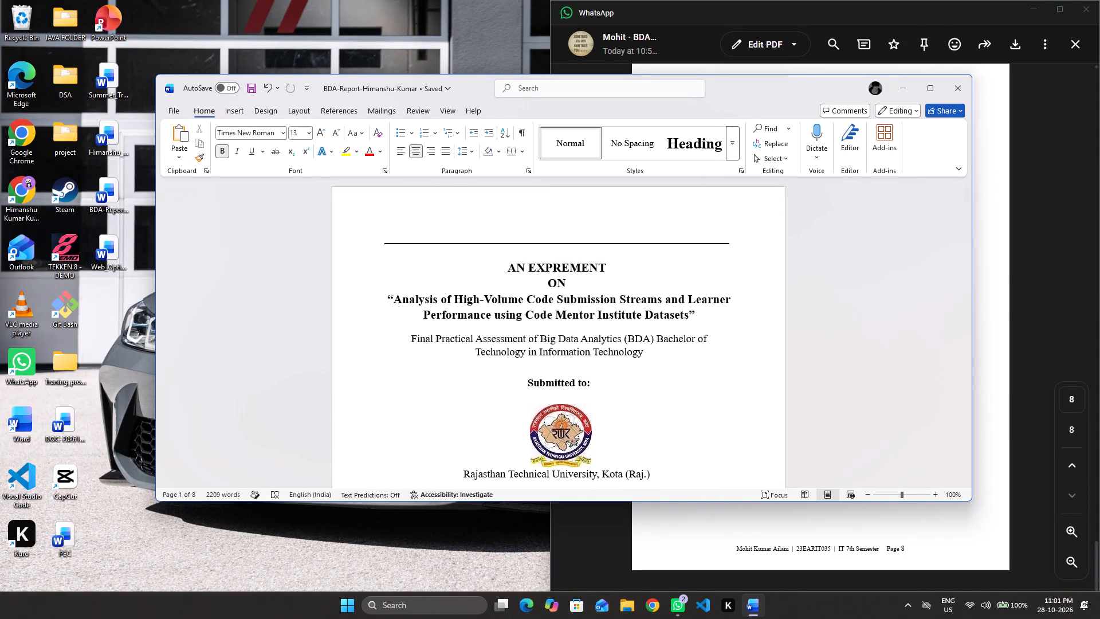
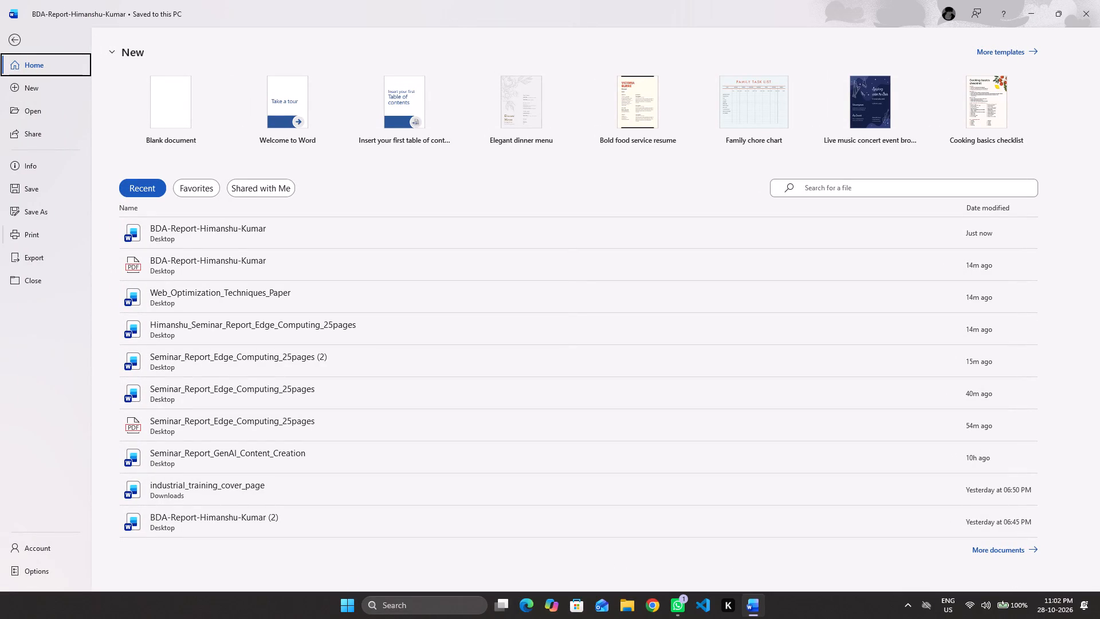
click(32, 237)
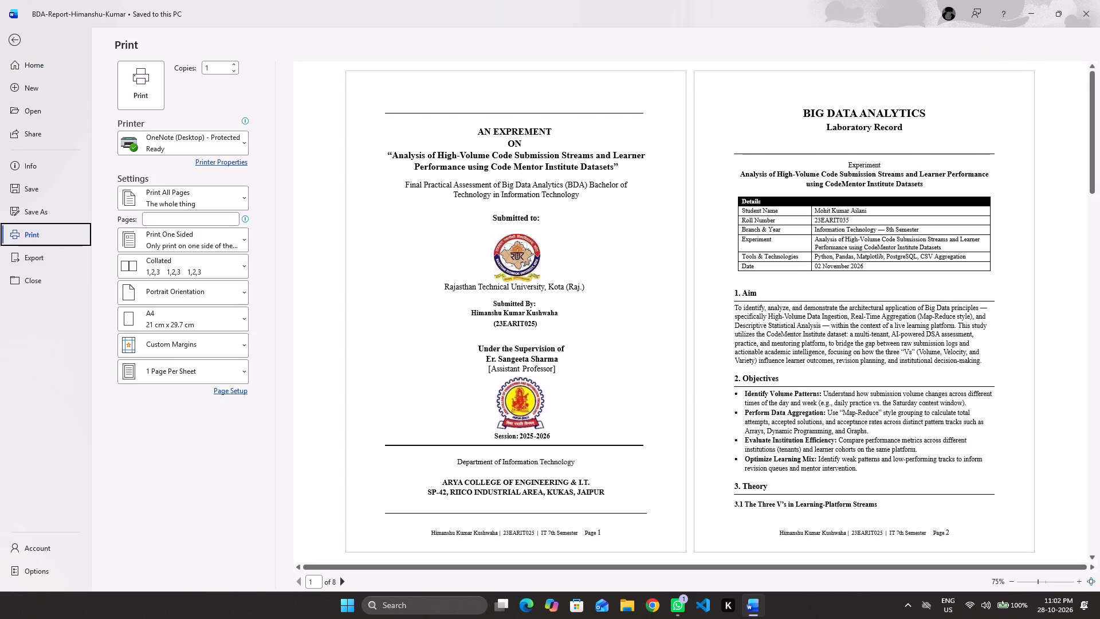
Review the report's opening and closing pages in the print preview, checking student details, and return to the document.
scroll(524, 311, up, 7)
scroll(524, 311, down, 10)
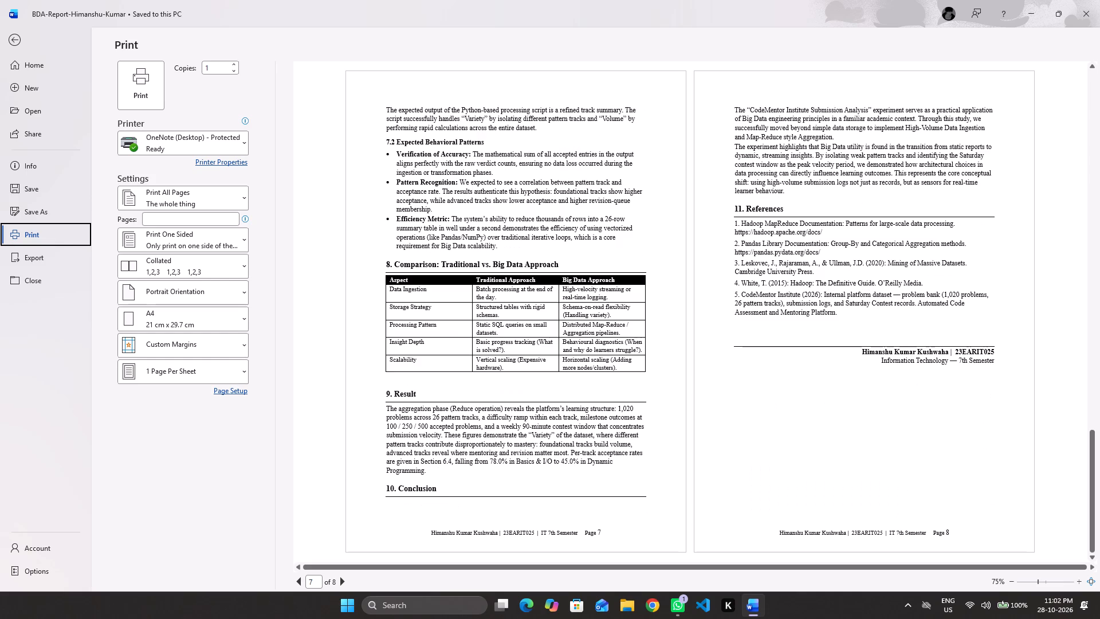
scroll(524, 311, up, 1)
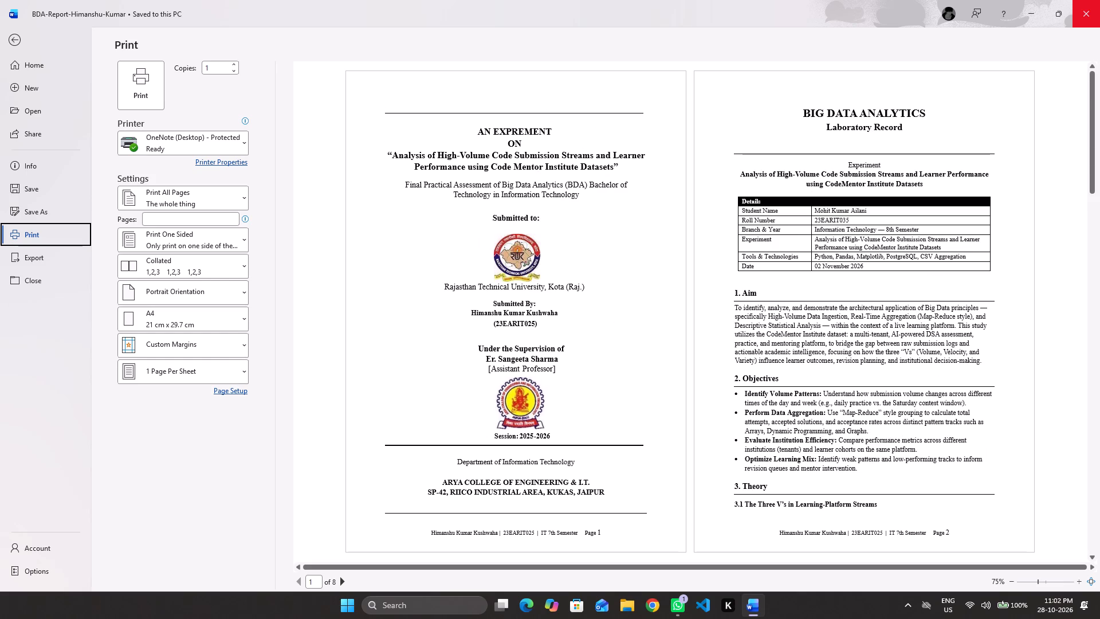
click(35, 67)
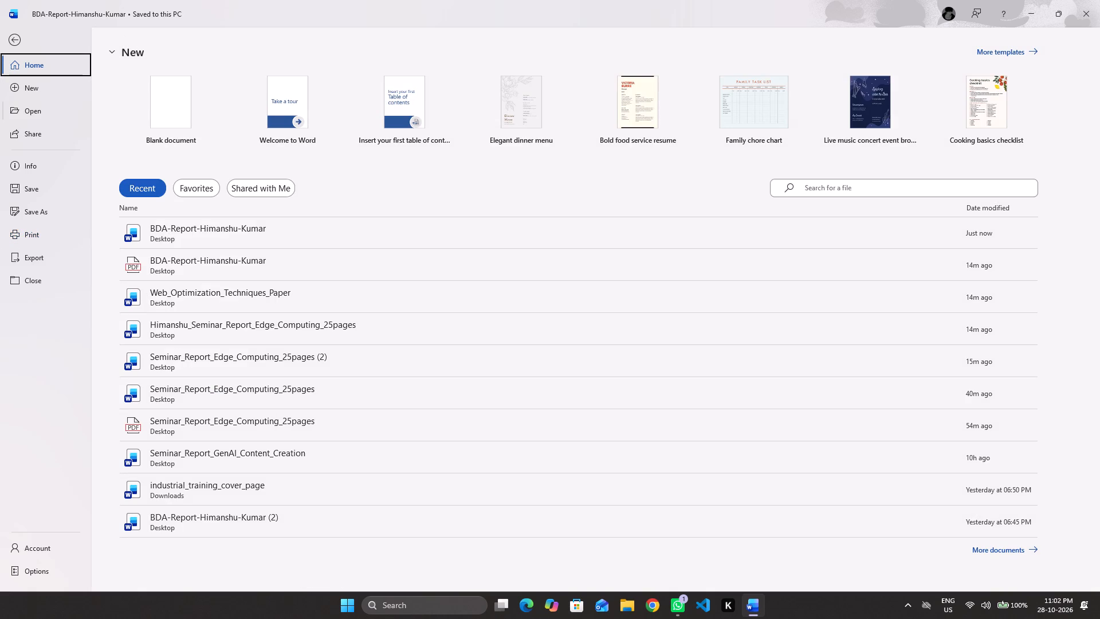
click(11, 38)
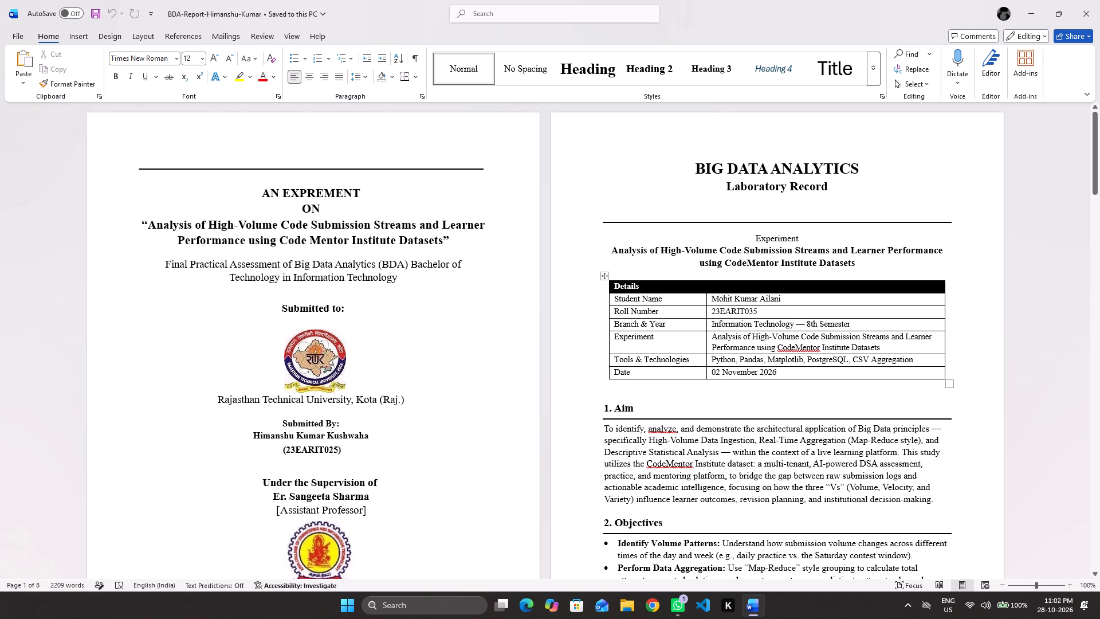
Replace the Student Name entry in the page 2 Details table with the student's full name from the cover page.
click(792, 299)
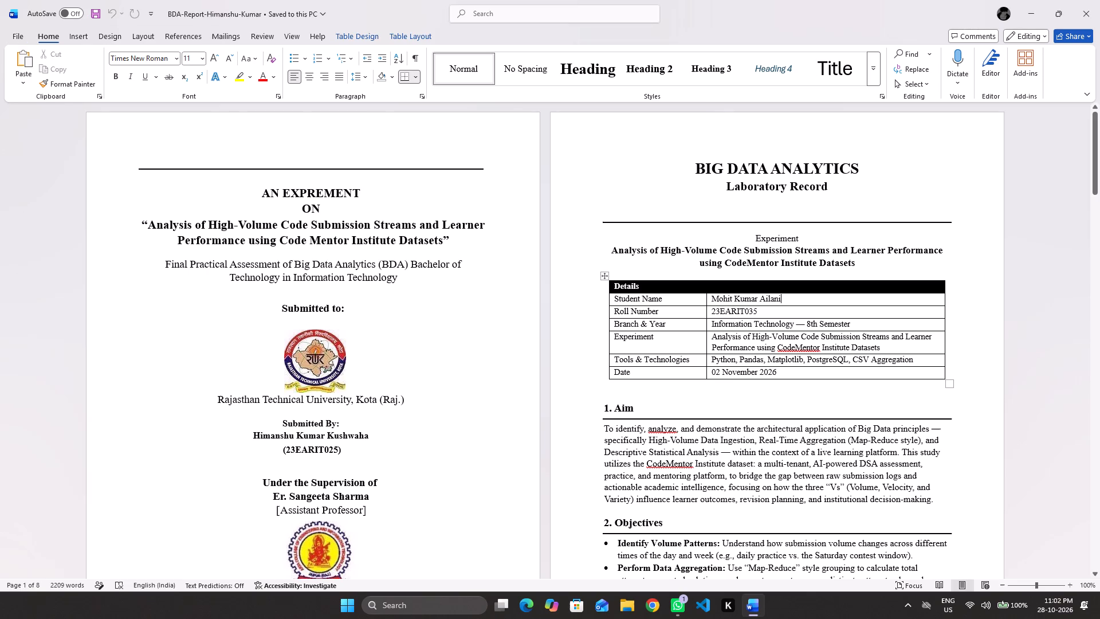
key(BackSpace)
key(BackSpace)
key(BackSpace)
key(BackSpace)
key(BackSpace)
key(BackSpace)
key(BackSpace)
key(BackSpace)
key(BackSpace)
key(BackSpace)
key(BackSpace)
key(BackSpace)
key(BackSpace)
key(BackSpace)
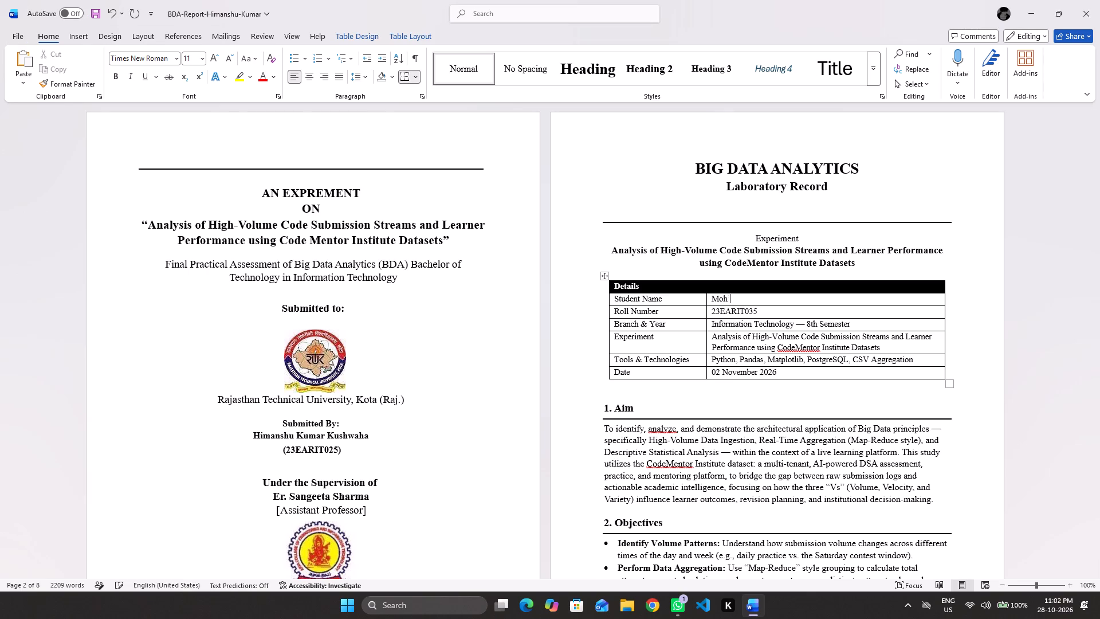
key(BackSpace)
key(BackSpace)
key(BackSpace)
key(BackSpace)
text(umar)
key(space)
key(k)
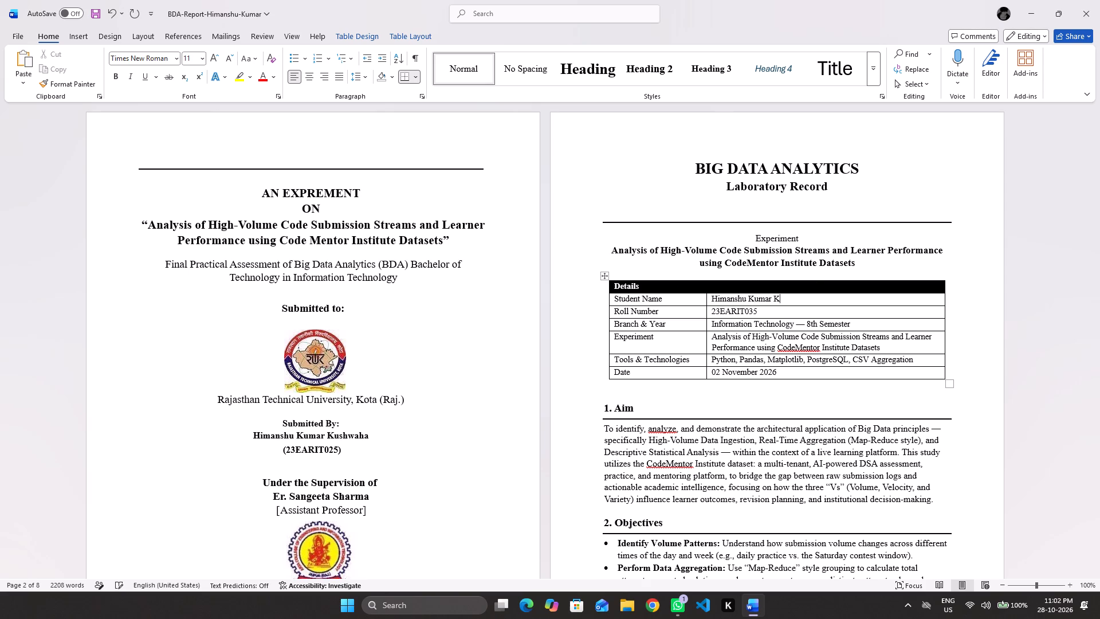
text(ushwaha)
Correct the Roll Number entry in the Details table to match the student's roll number on the cover page.
click(761, 312)
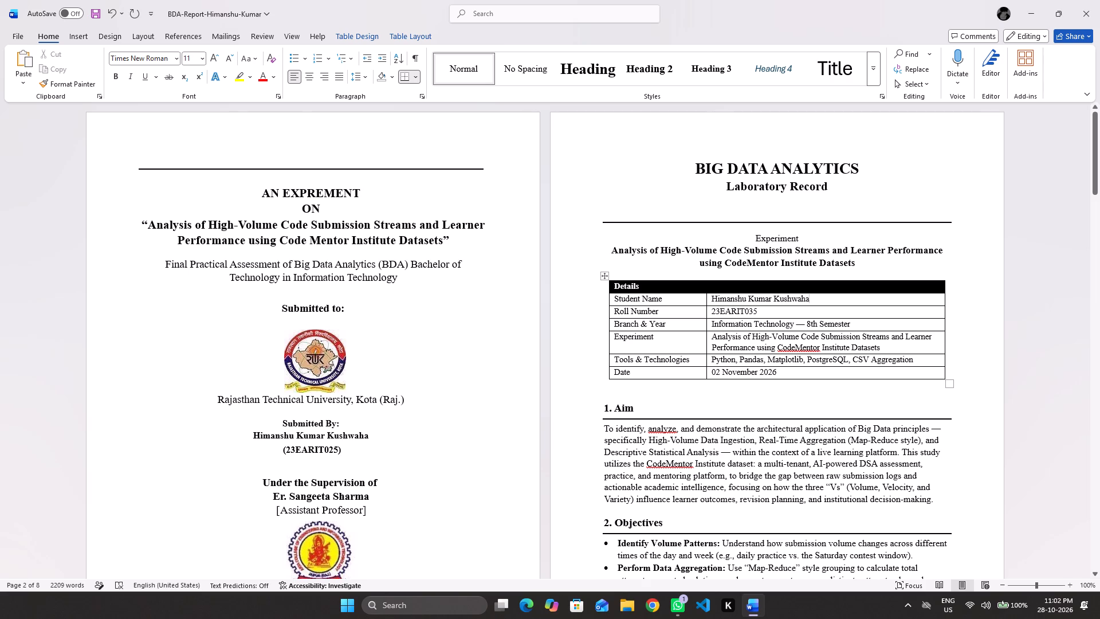
key(BackSpace)
key(BackSpace)
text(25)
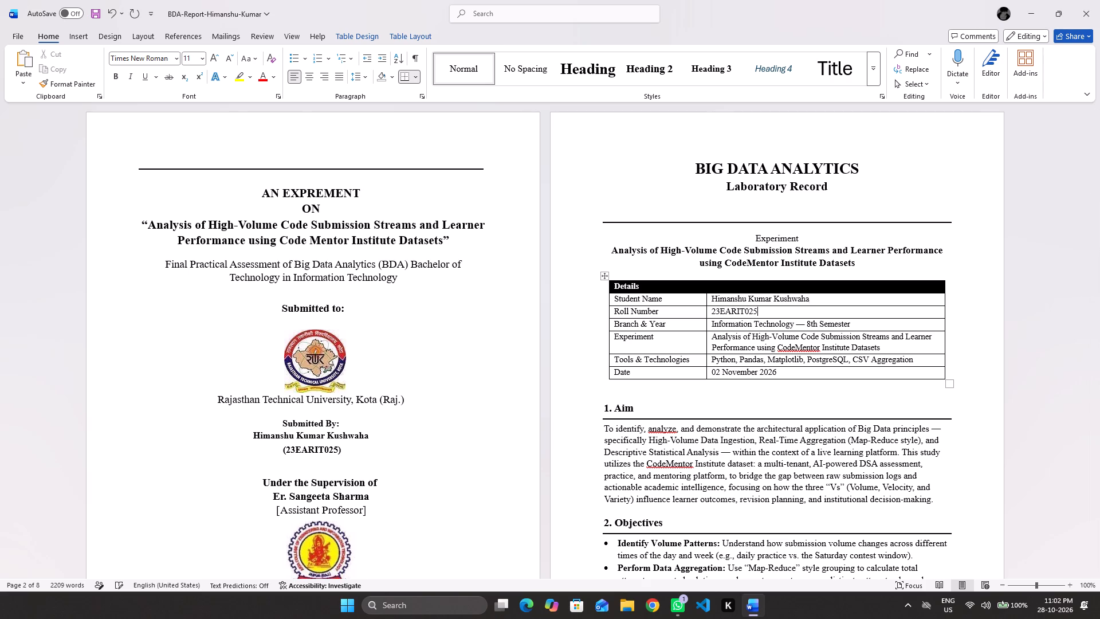
Change the semester in the Branch & Year row of the Details table to 7th.
click(811, 323)
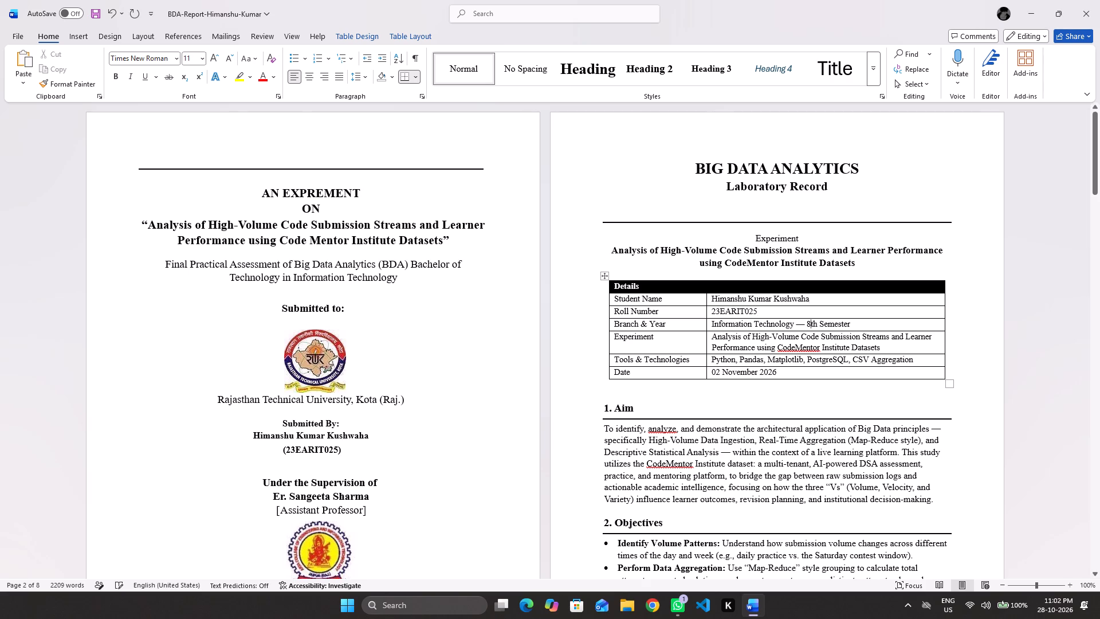
key(BackSpace)
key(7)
Check the cover page, Details table and opening sections of the report after the semester correction.
scroll(832, 336, down, 1)
scroll(832, 336, up, 1)
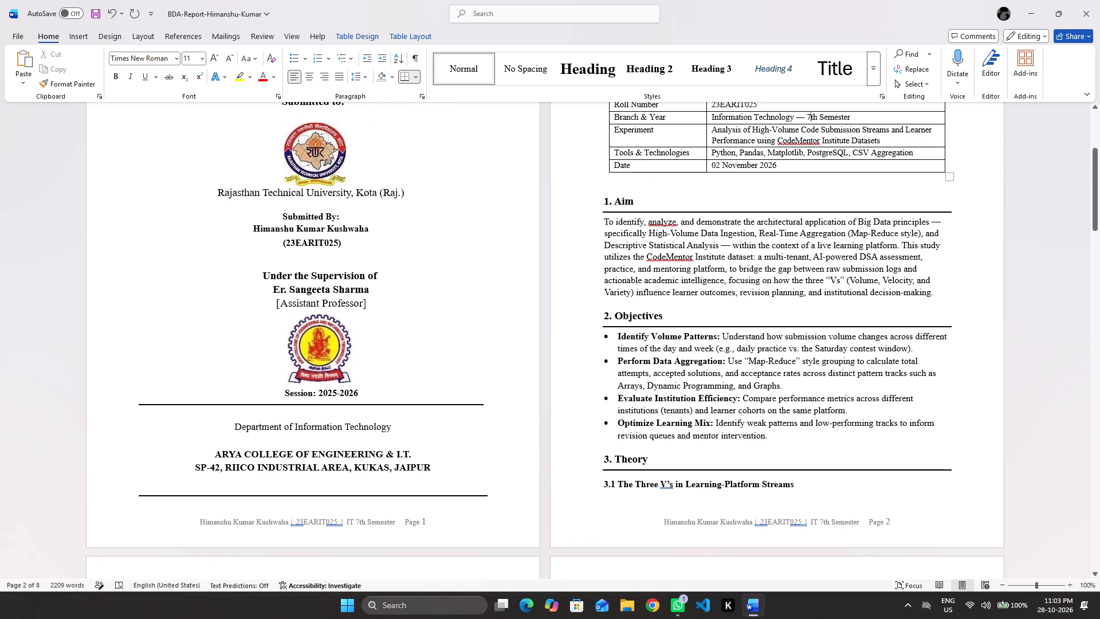
scroll(832, 336, up, 1)
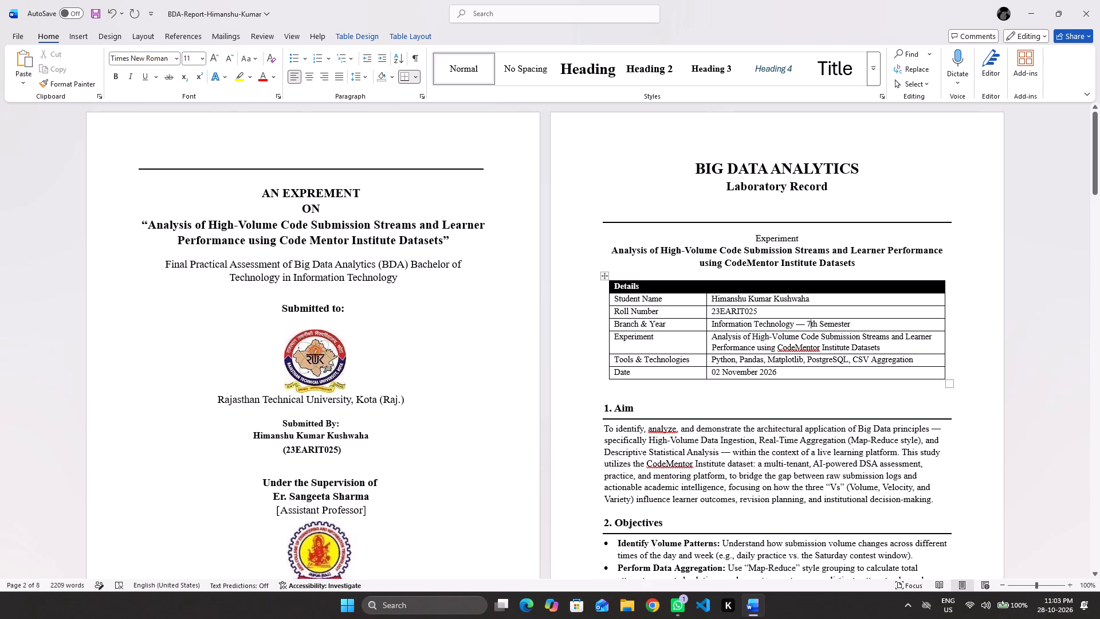
scroll(846, 323, down, 1)
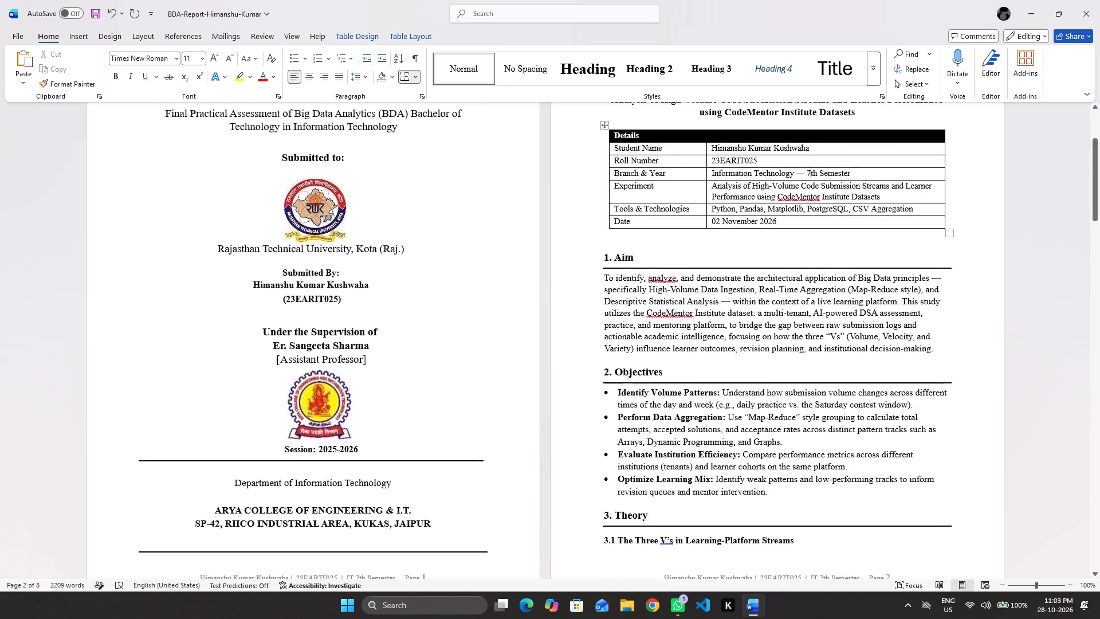
scroll(846, 323, down, 2)
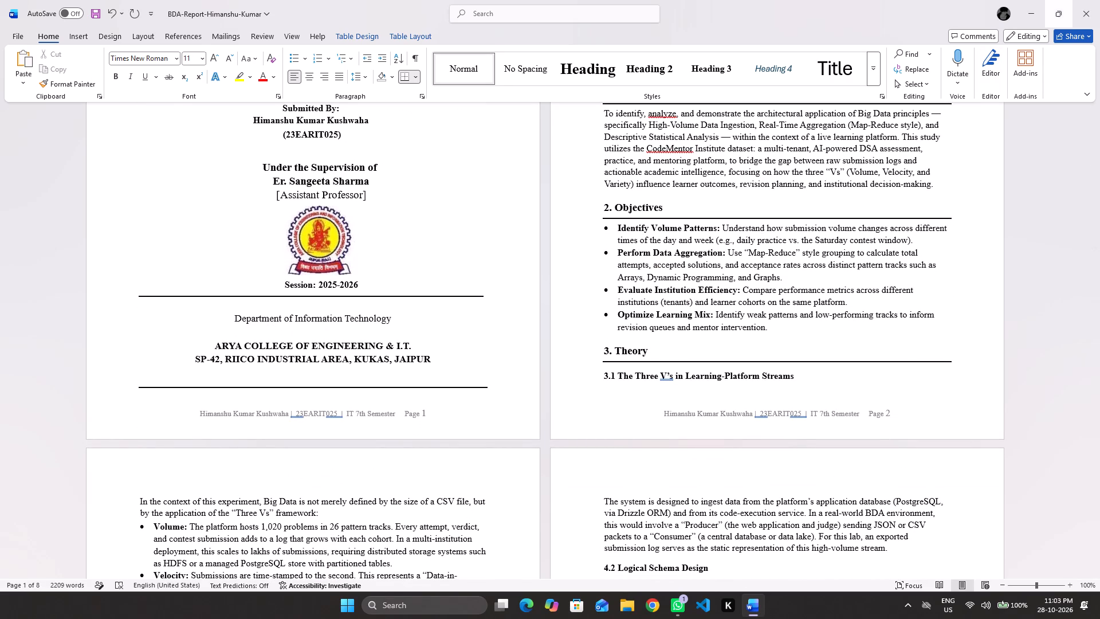
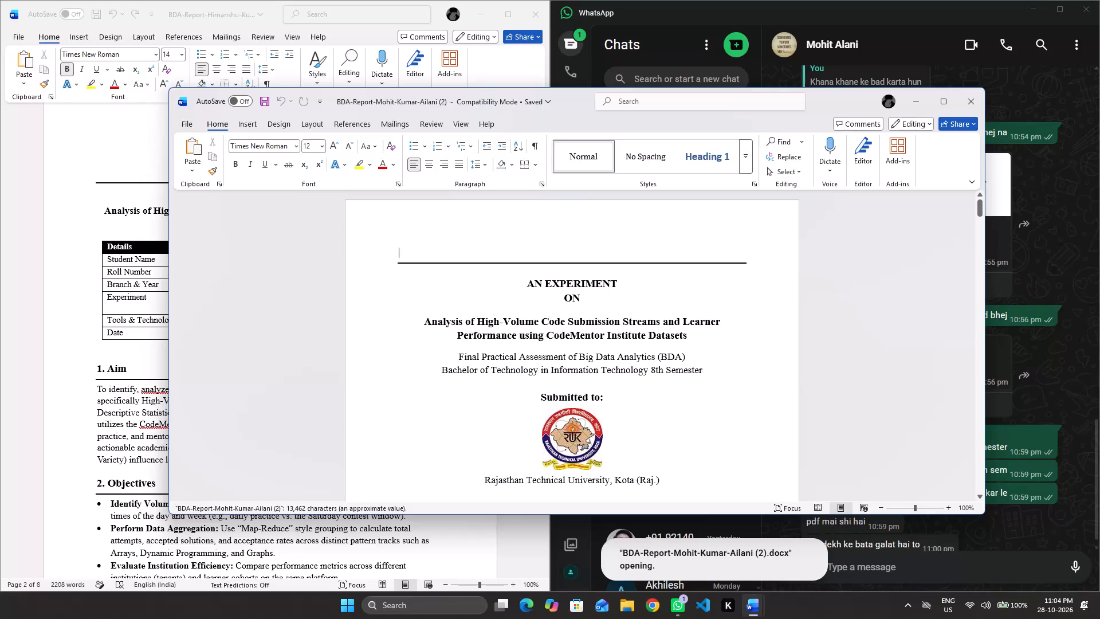
Copy the entire cover page content, from the top rule to the college address, from the second student's BDA report and return to the first report.
drag(450, 240, 529, 618)
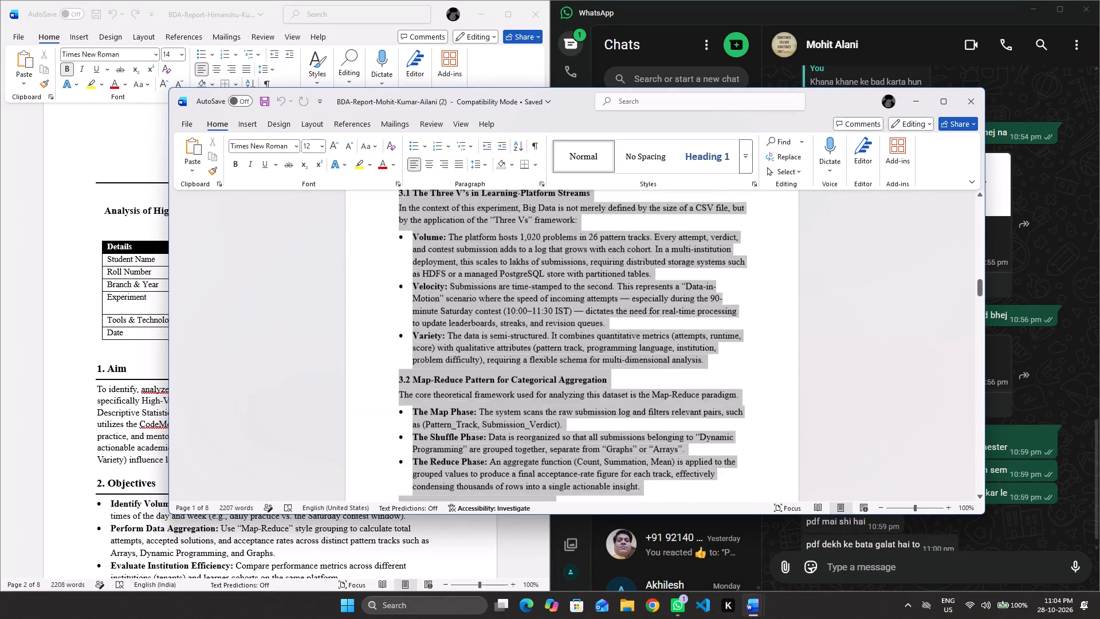
drag(529, 618, 559, 160)
scroll(565, 350, up, 18)
scroll(565, 350, down, 3)
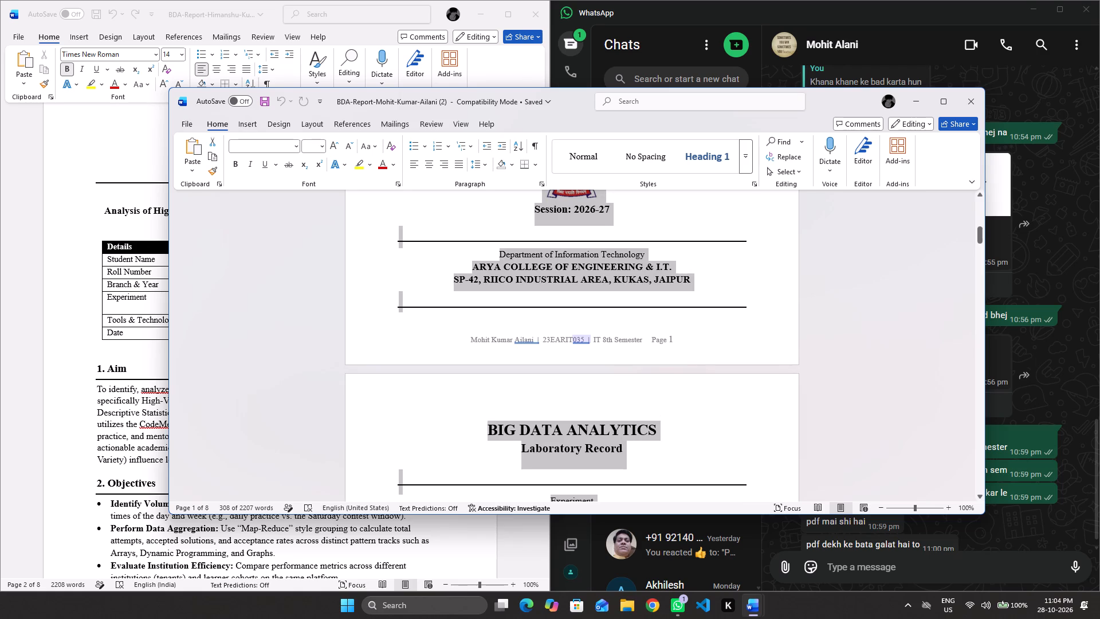
click(754, 304)
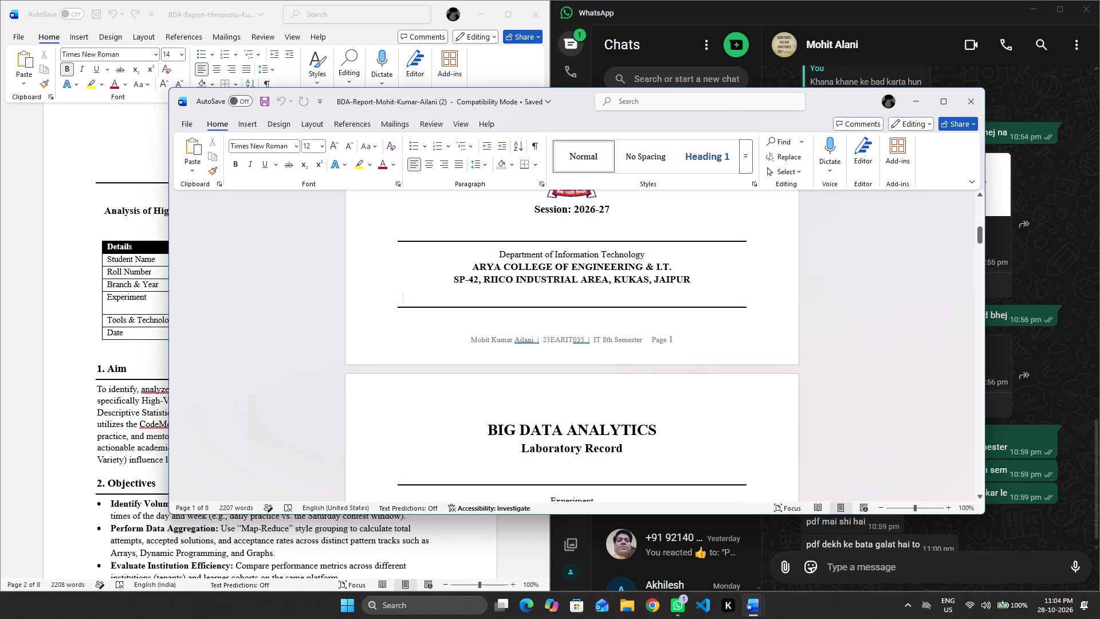
drag(754, 304, 605, 68)
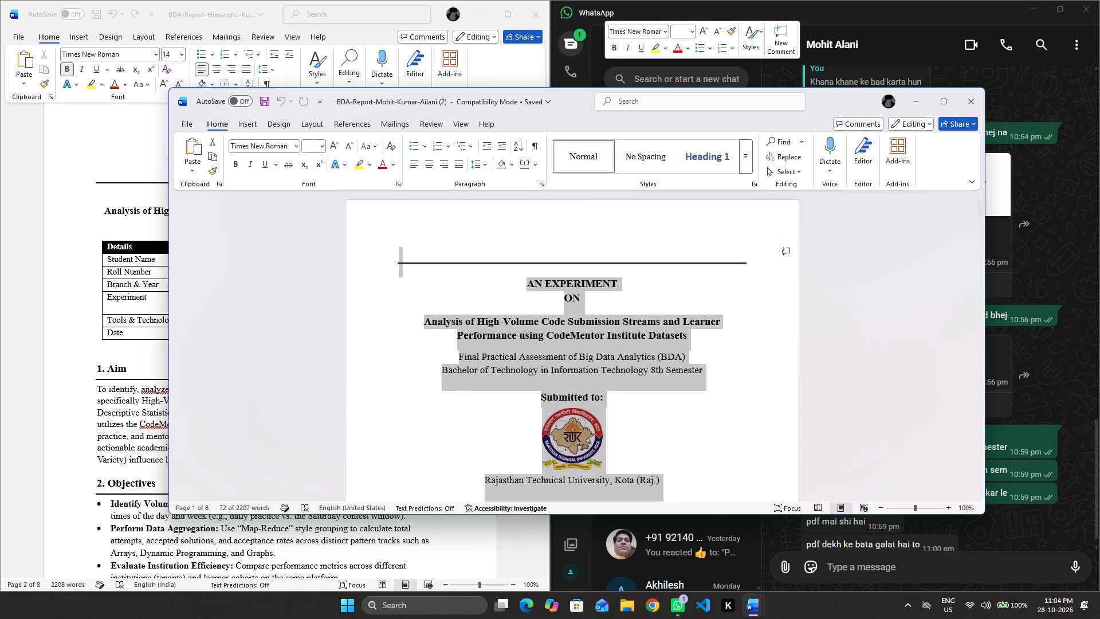
key(ctrl+c)
click(127, 166)
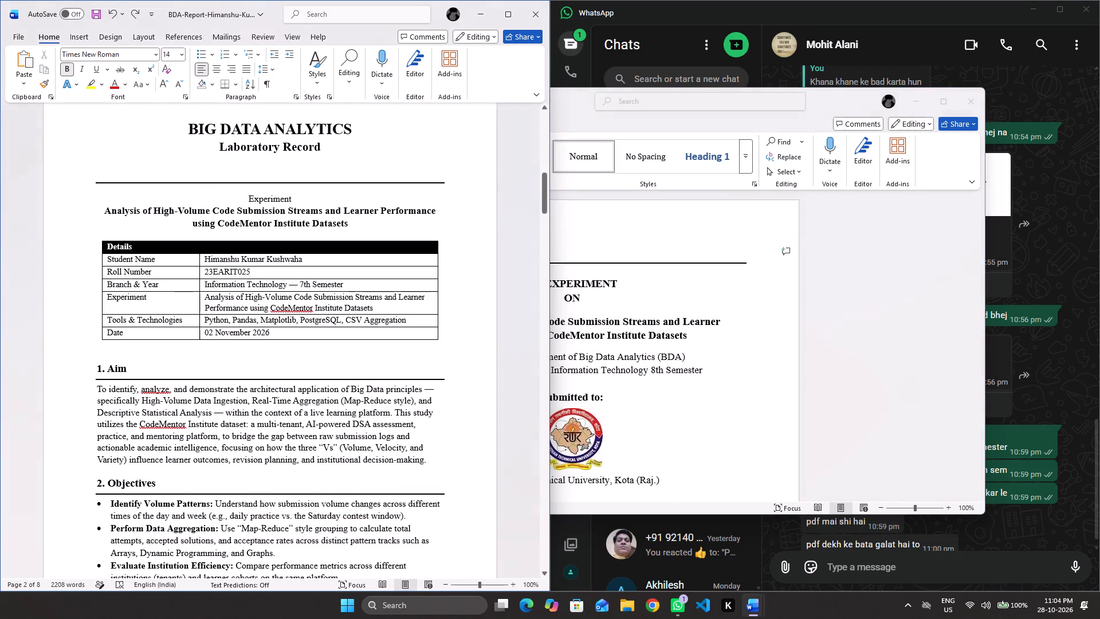
Replace the report's entire cover page content with the copied cover page from the other student's report.
scroll(127, 166, up, 3)
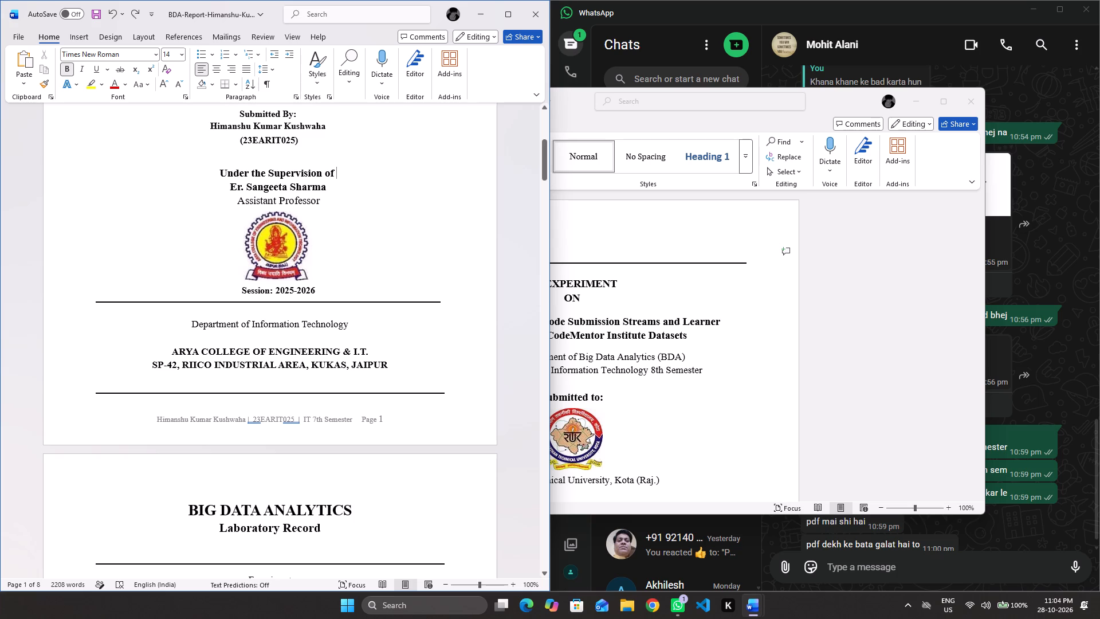
drag(451, 392, 218, 22)
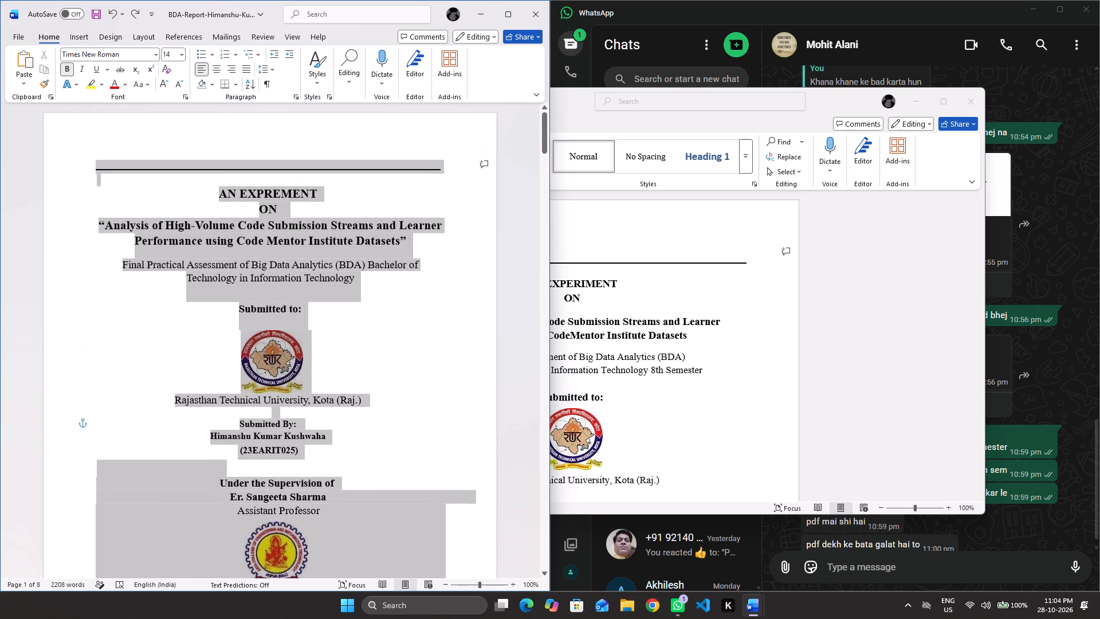
drag(218, 22, 218, 18)
key(BackSpace)
key(ctrl+v)
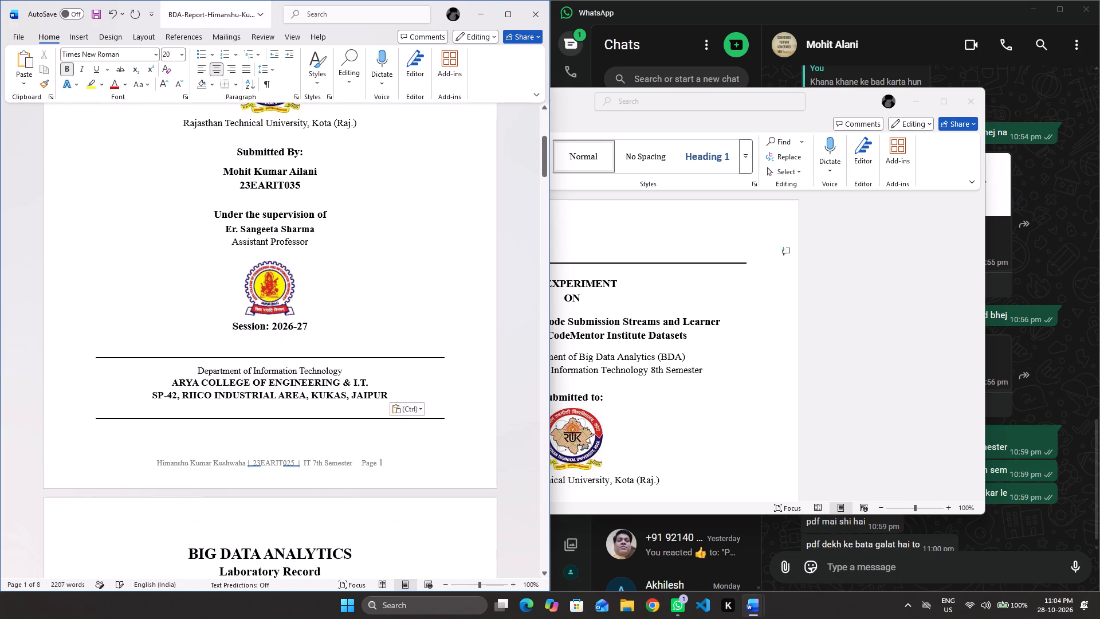
Delete the other student's name under Submitted By on the new cover page.
scroll(319, 278, up, 1)
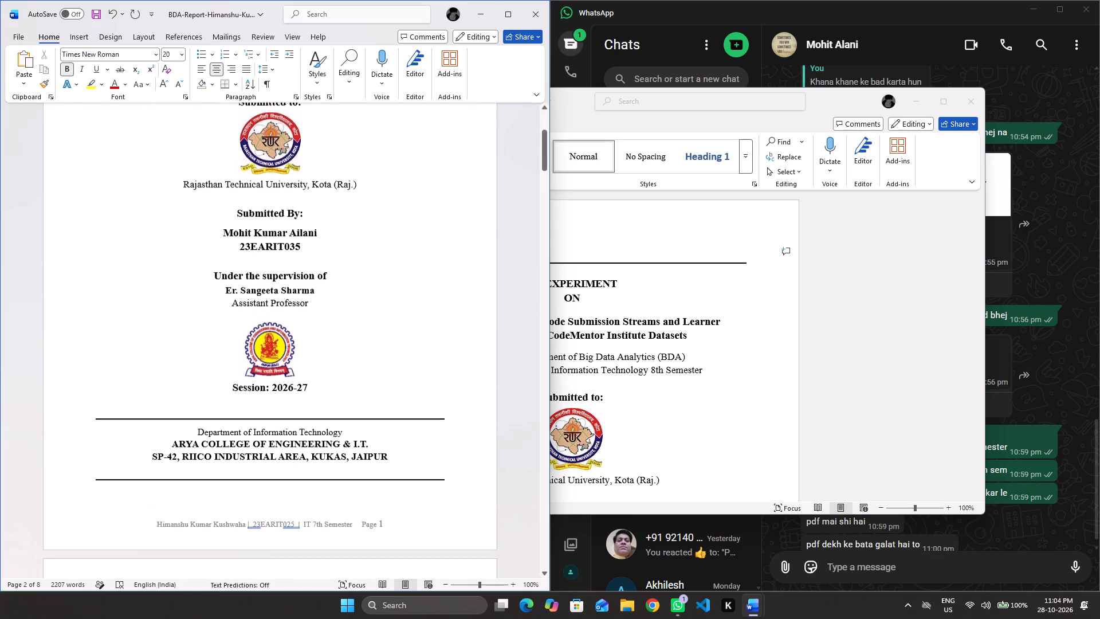
click(324, 241)
key(BackSpace)
key(BackSpace)
key(BackSpace)
key(BackSpace)
key(BackSpace)
key(BackSpace)
key(BackSpace)
key(BackSpace)
key(BackSpace)
key(BackSpace)
key(BackSpace)
key(BackSpace)
key(BackSpace)
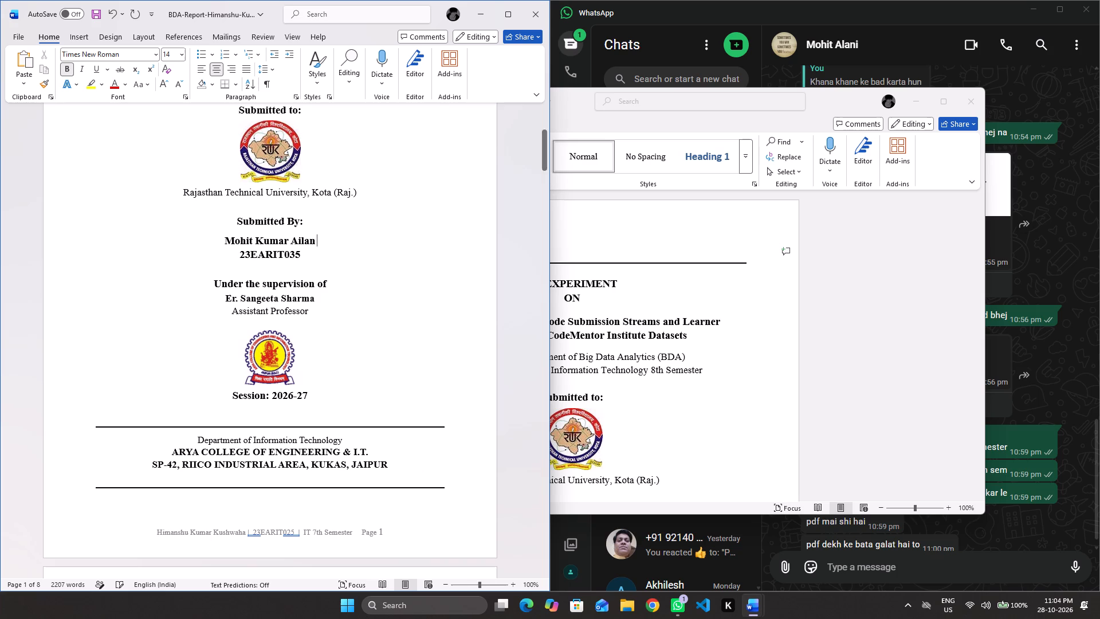
key(BackSpace)
key(BackSpace)
key(BackSpace)
key(BackSpace)
key(BackSpace)
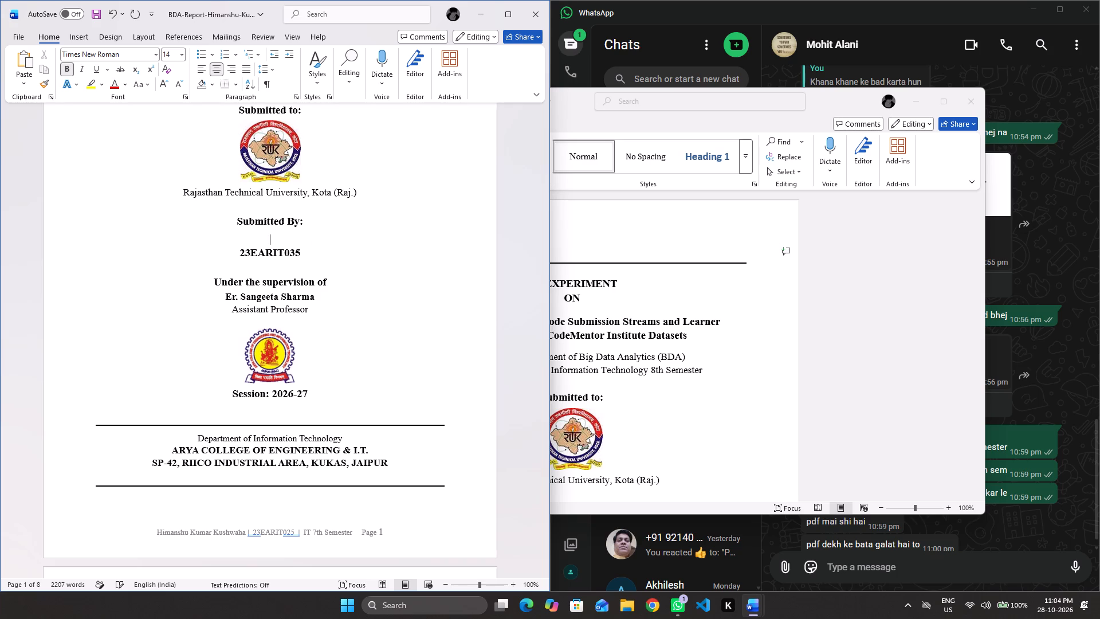
Copy the student's name from the page 2 Details table into the Submitted By section, leaving no remnant of the previous name.
scroll(324, 241, down, 3)
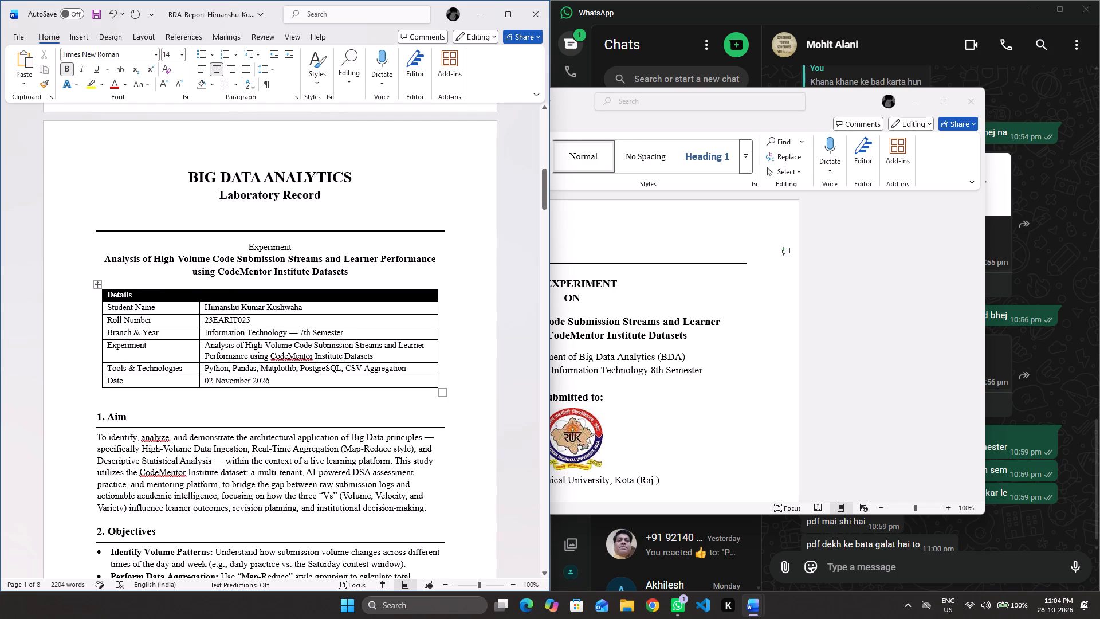
drag(202, 310, 278, 307)
click(278, 307)
drag(310, 307, 203, 304)
key(ctrl+c)
scroll(203, 304, up, 3)
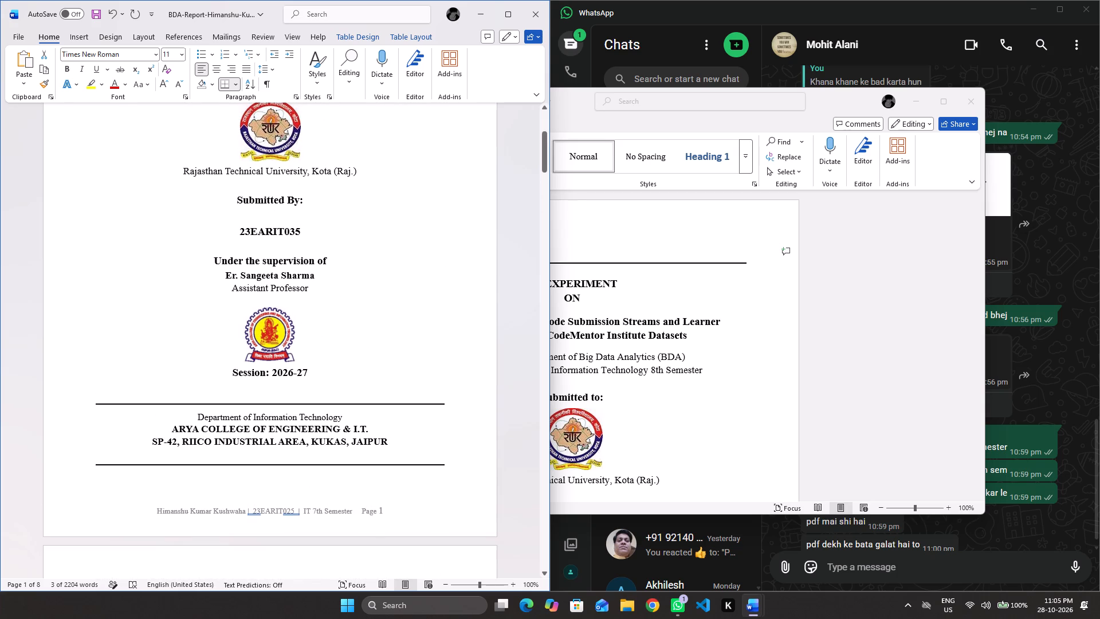
click(275, 221)
key(ctrl+z)
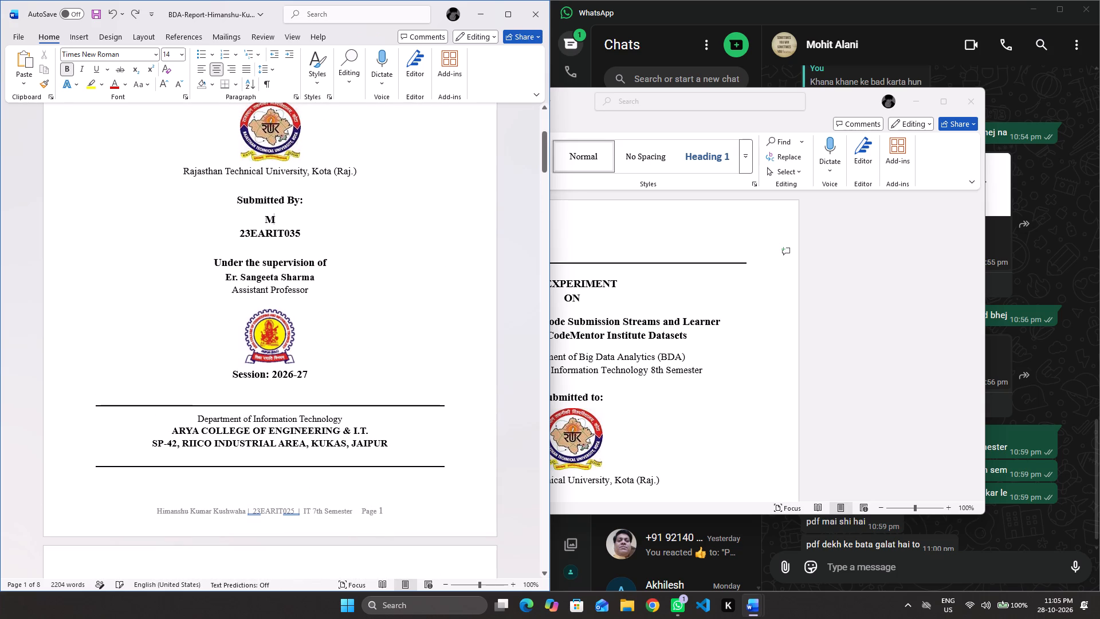
key(ctrl+v)
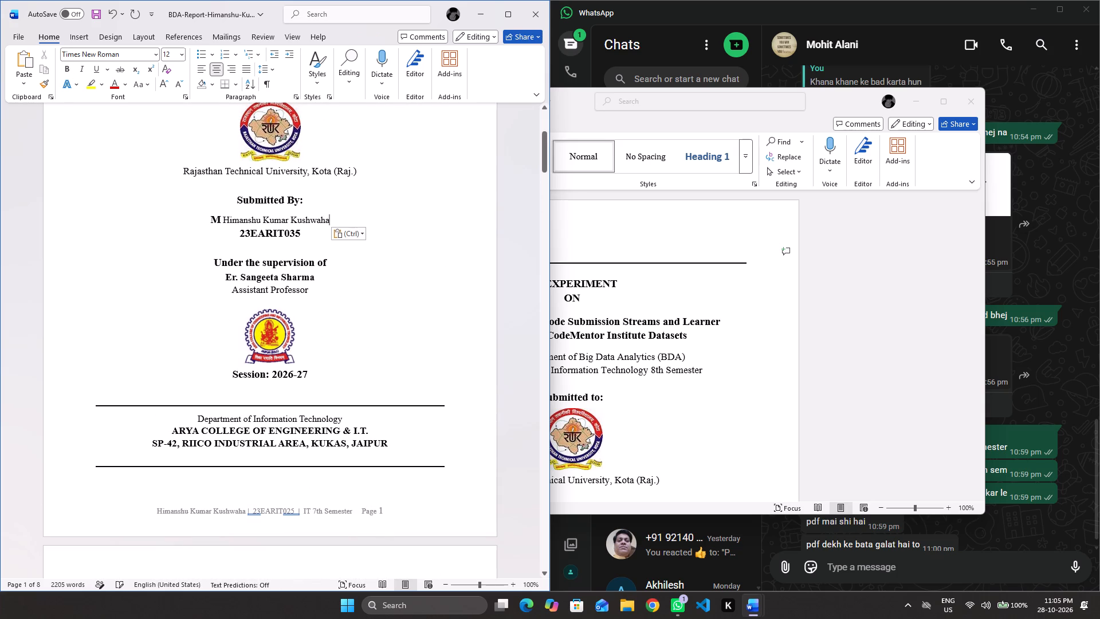
drag(328, 217, 225, 215)
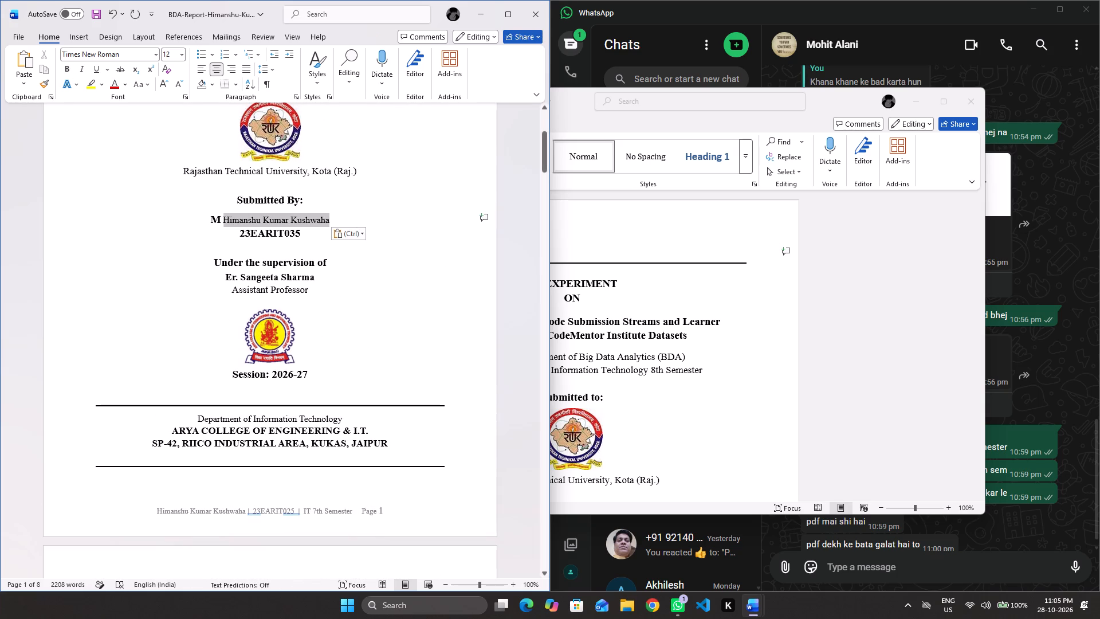
drag(225, 215, 221, 215)
click(219, 217)
drag(219, 217, 213, 217)
key(BackSpace)
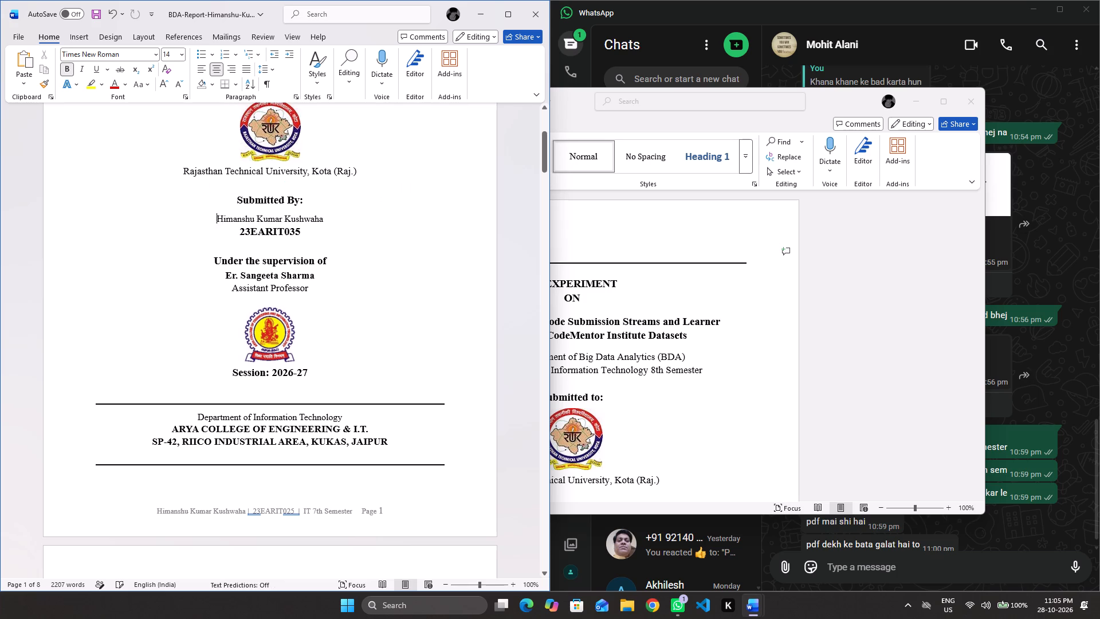
Format the student's name on the cover page as 14 pt bold.
drag(218, 218, 339, 223)
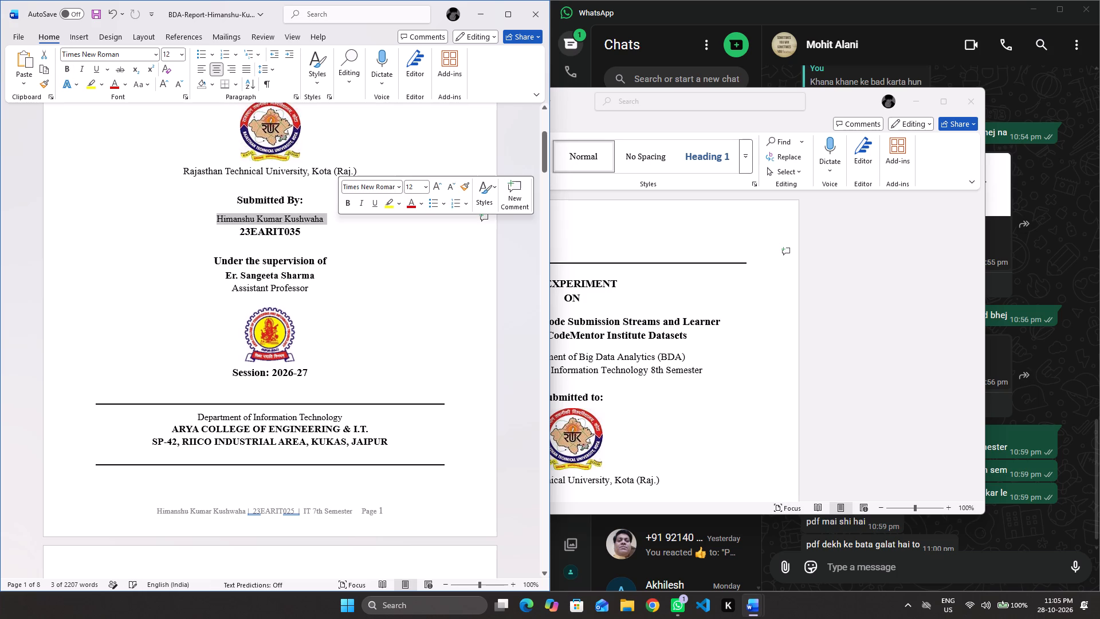
click(423, 189)
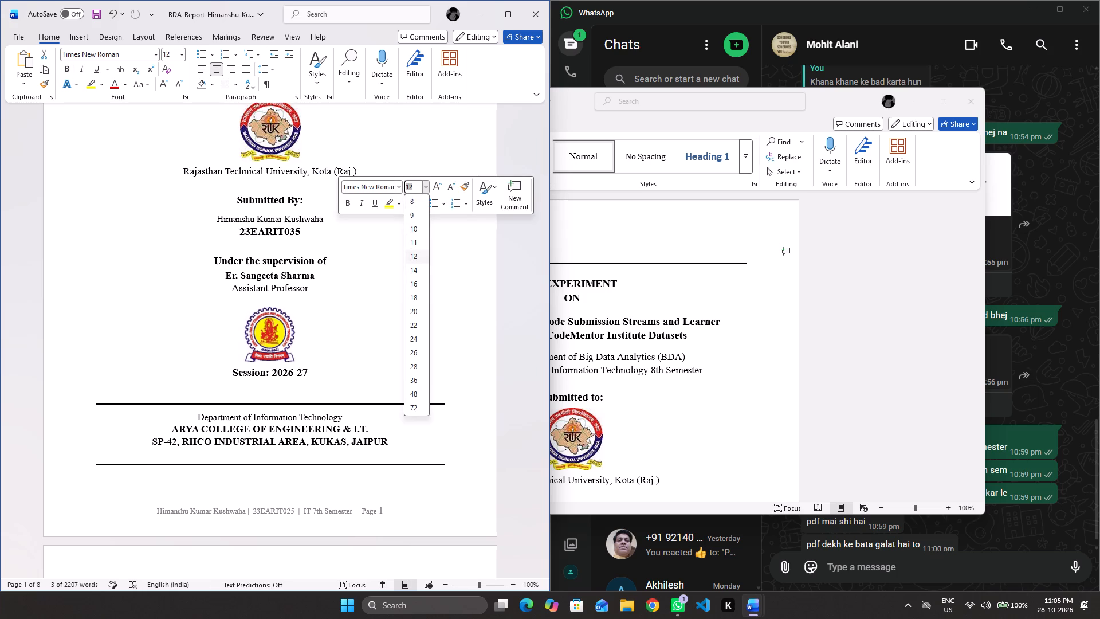
click(415, 270)
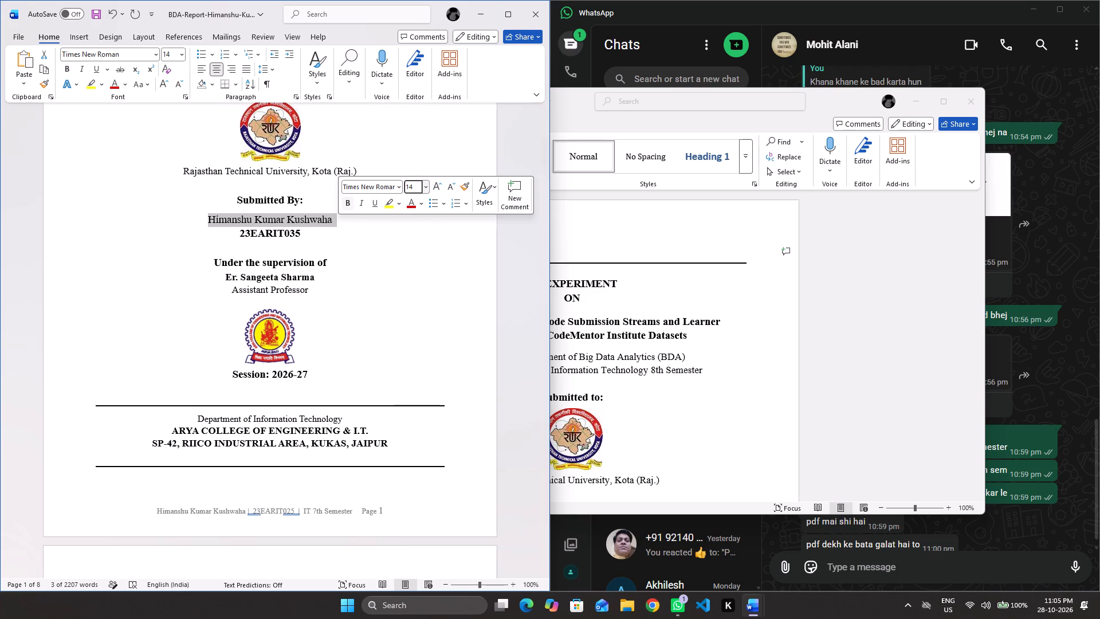
click(344, 205)
Correct the roll number below the student's name on the cover page to match the Details table.
click(303, 237)
key(BackSpace)
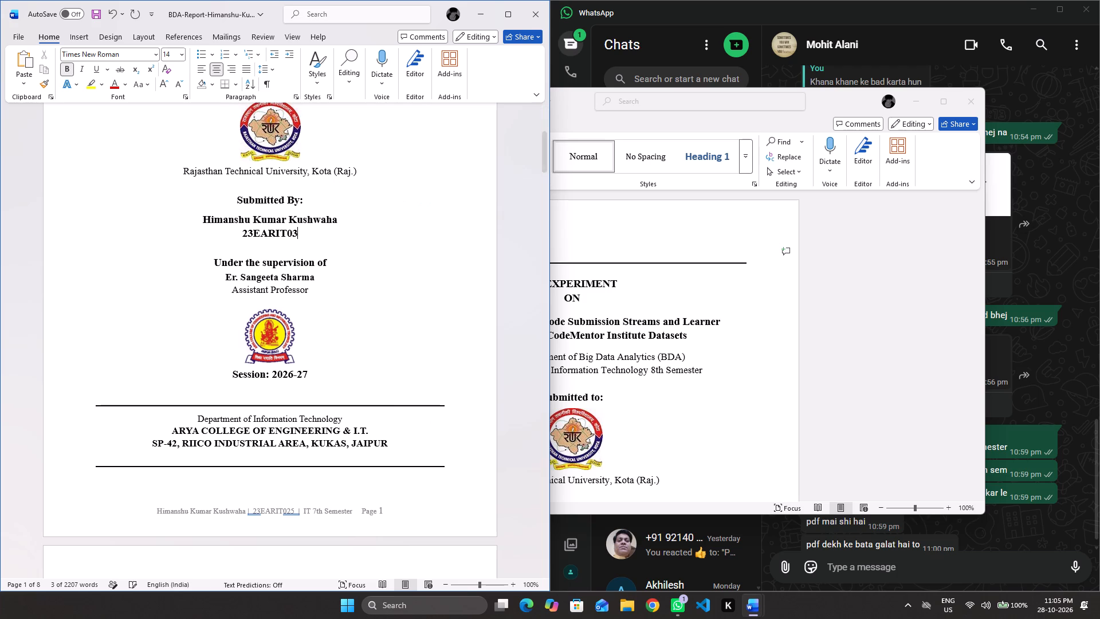
key(BackSpace)
text(25)
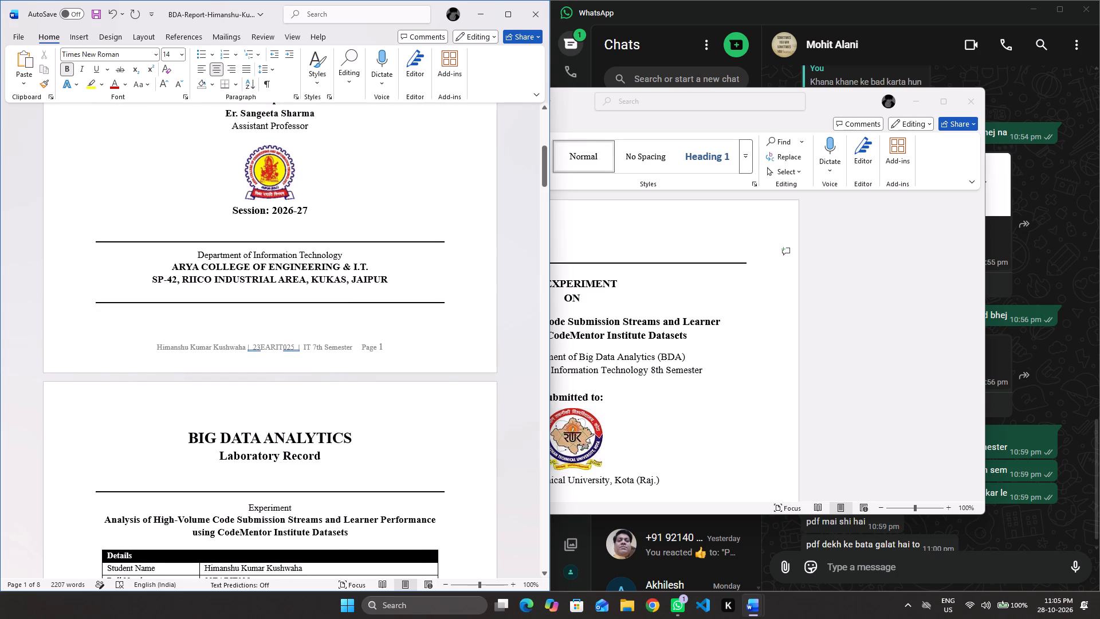
Review the rebuilt cover page from the experiment title to the footer, checking student, session and college details.
scroll(310, 375, up, 1)
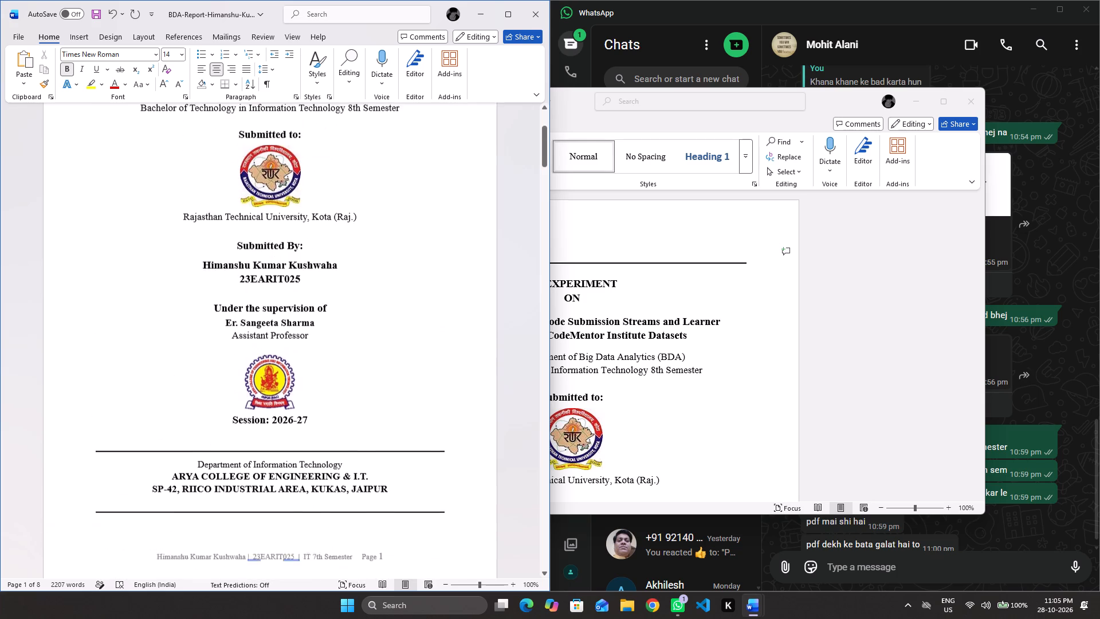
scroll(310, 375, up, 3)
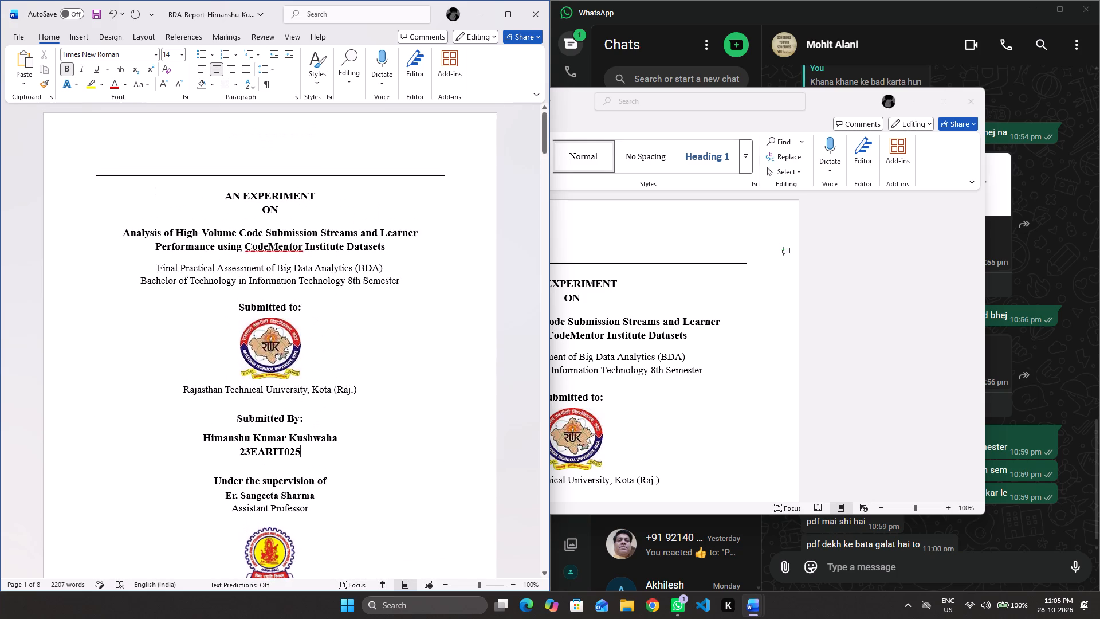
scroll(310, 375, down, 1)
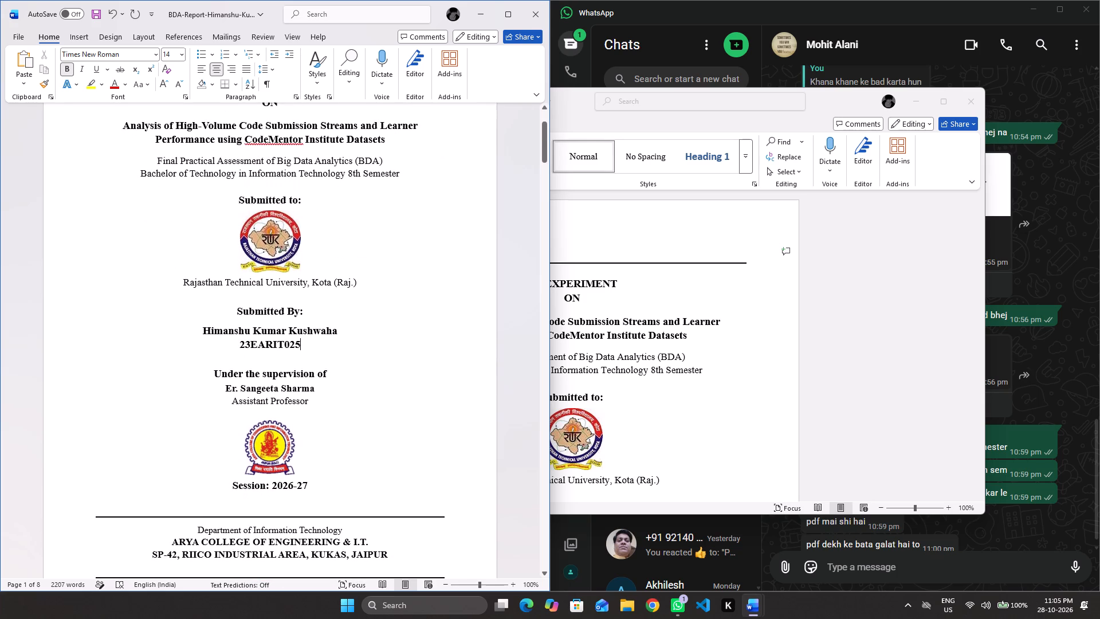
scroll(310, 375, down, 2)
click(310, 375)
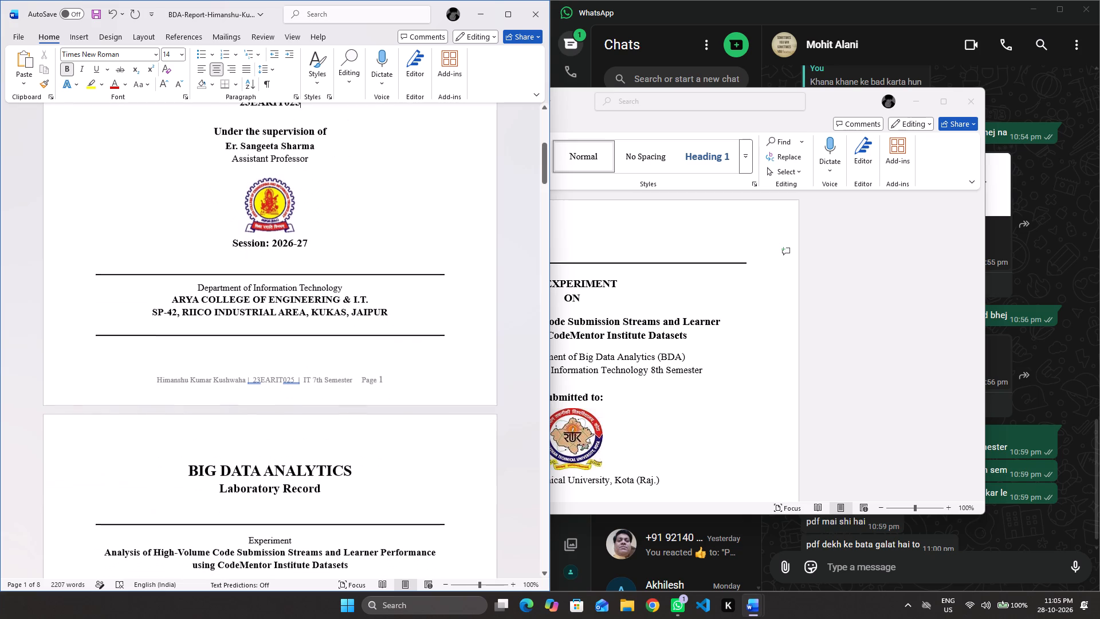
click(316, 338)
double_click(335, 293)
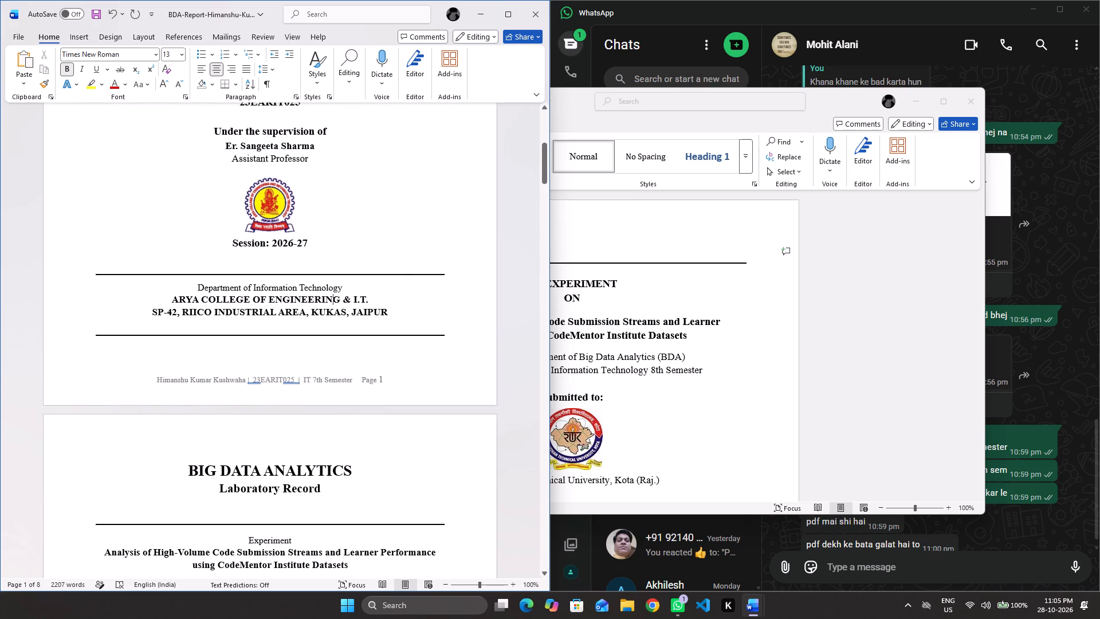
click(305, 237)
Open the document's file management options.
click(16, 30)
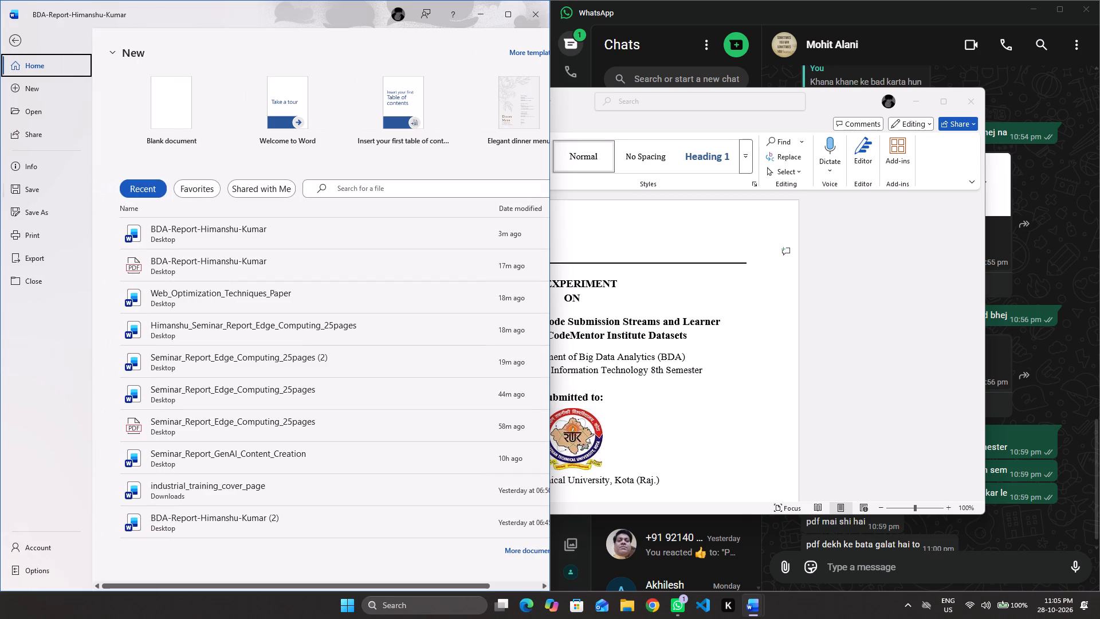
Save the lab report to the Desktop as a Word document, keeping its current file name.
click(33, 214)
click(145, 268)
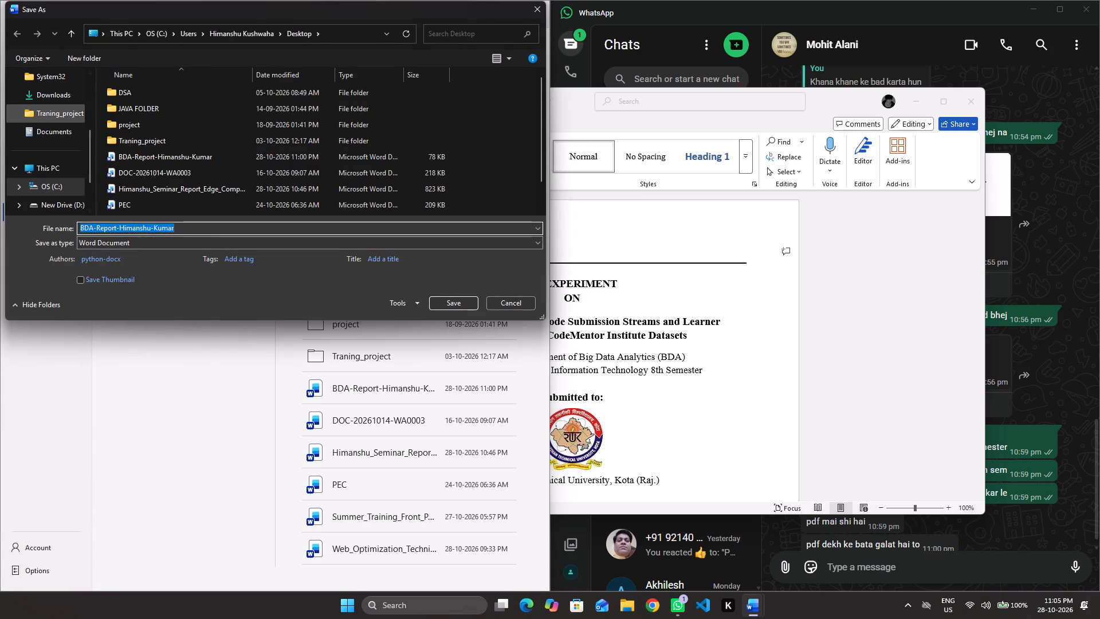
scroll(57, 116, up, 4)
click(57, 134)
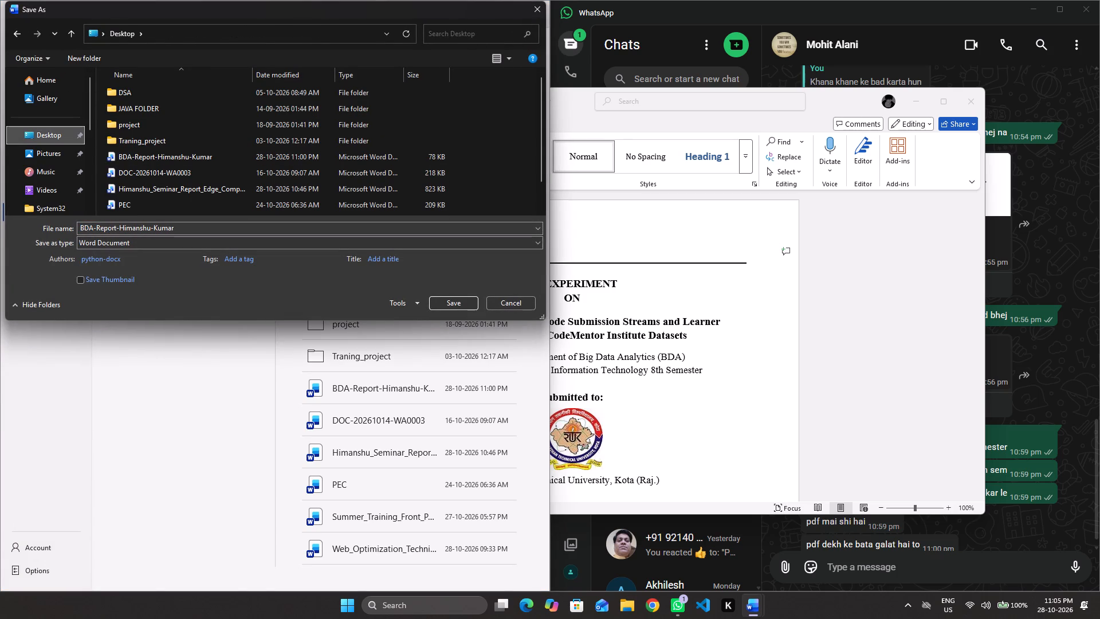
click(450, 298)
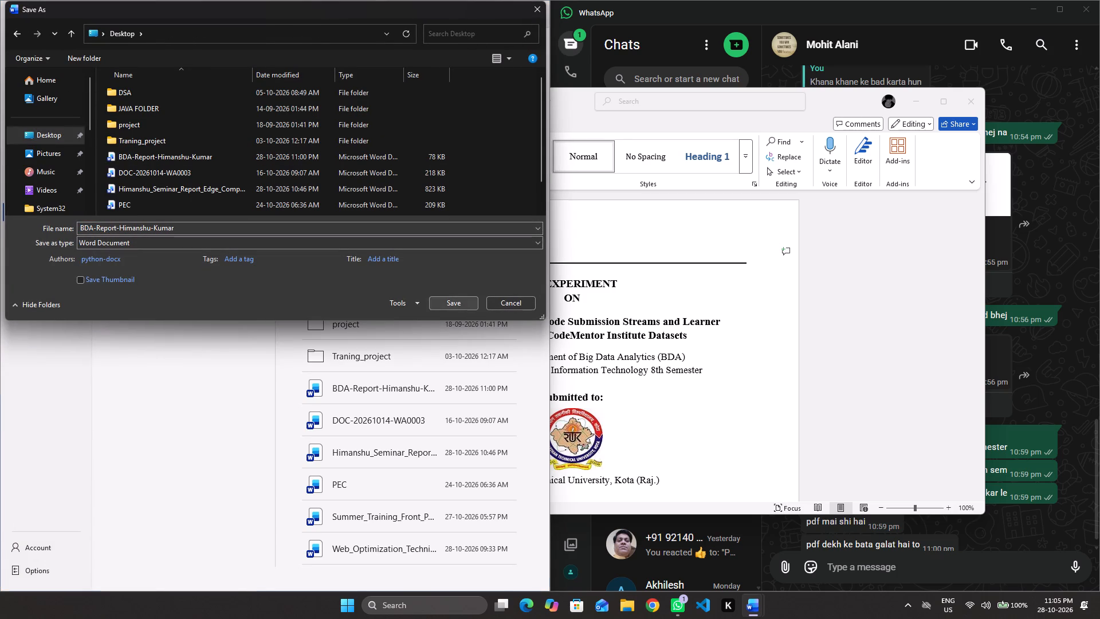
click(485, 16)
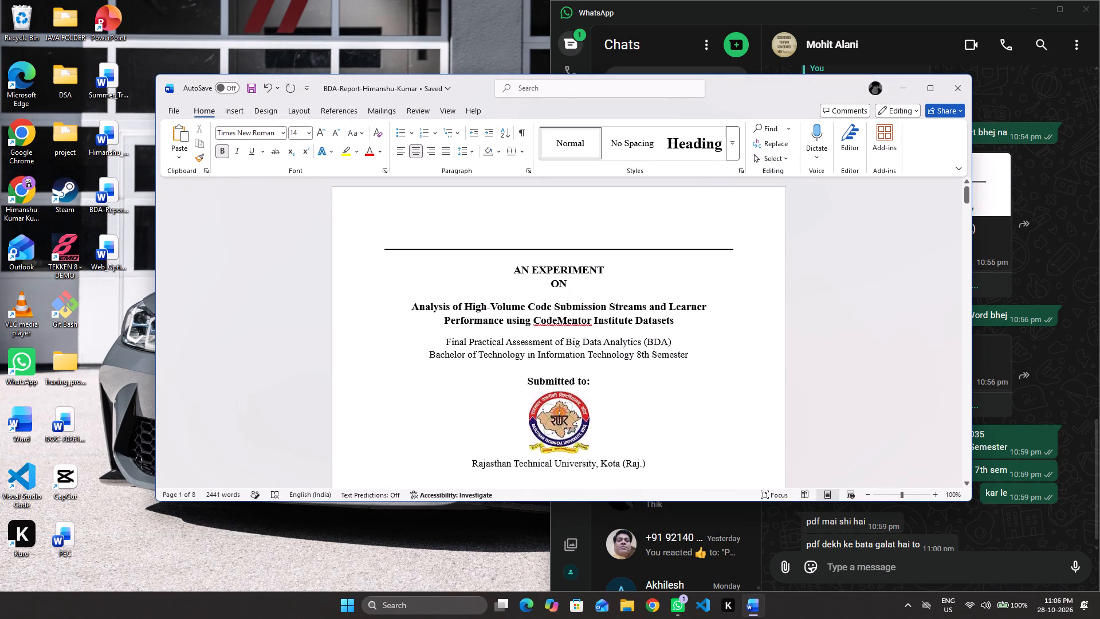
scroll(572, 274, up, 2)
scroll(572, 274, down, 7)
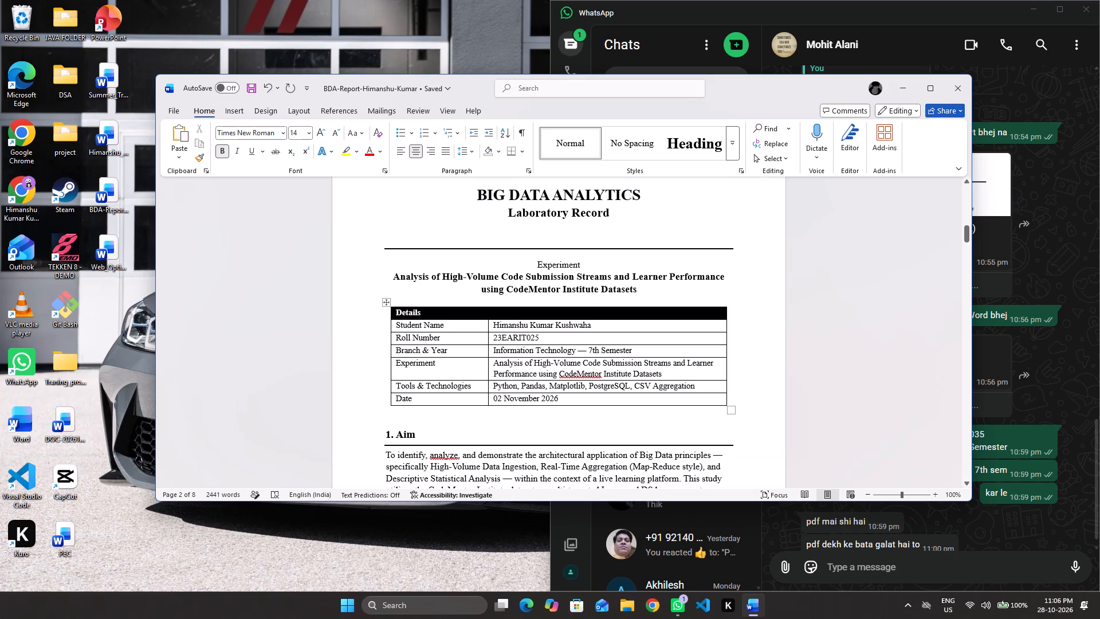
scroll(572, 274, down, 3)
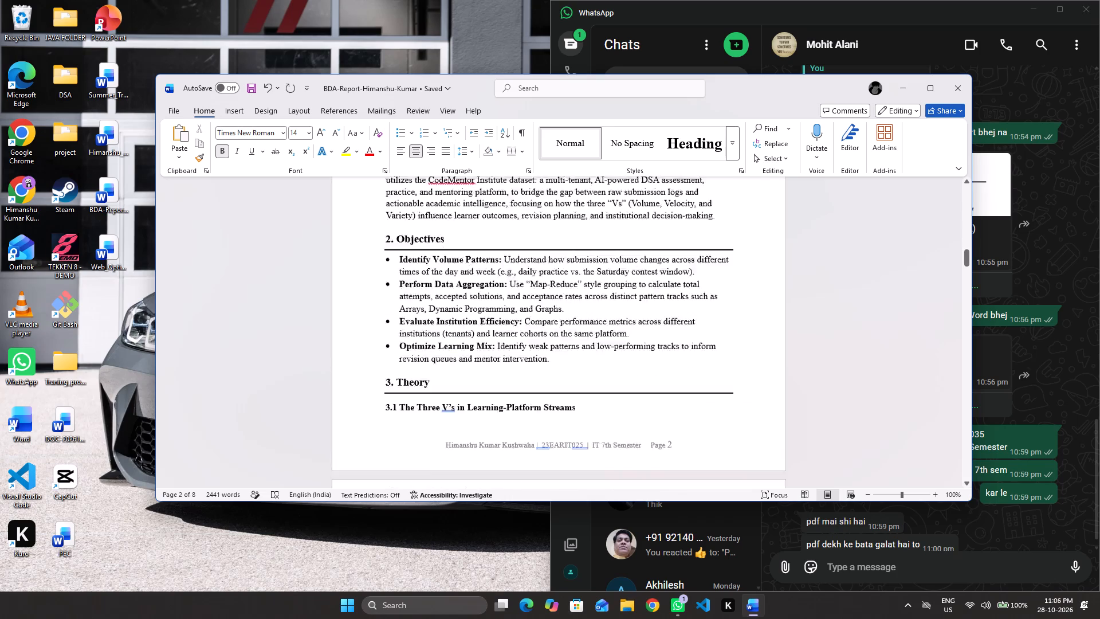
scroll(572, 274, down, 11)
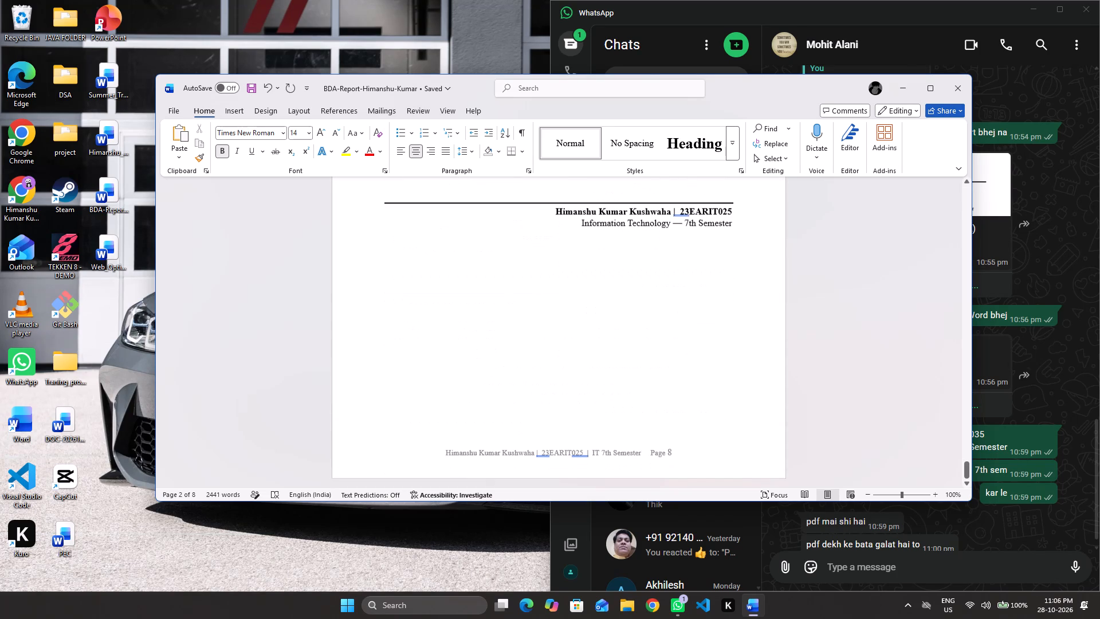
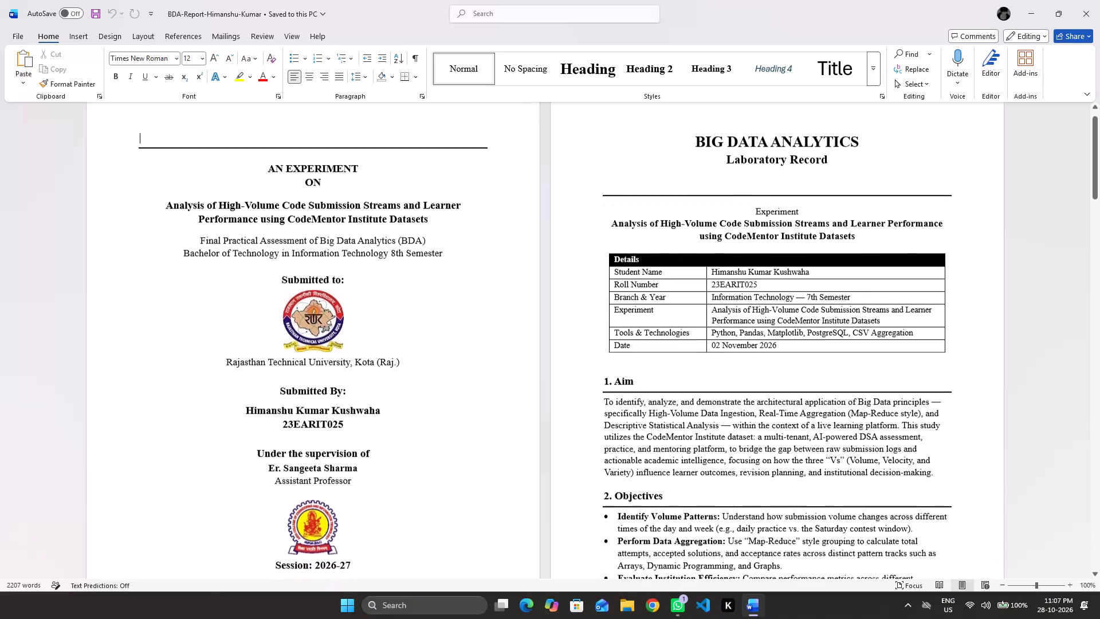
Review the whole report from the cover page to the references, checking student details, footers, tables and section layout.
scroll(450, 260, down, 1)
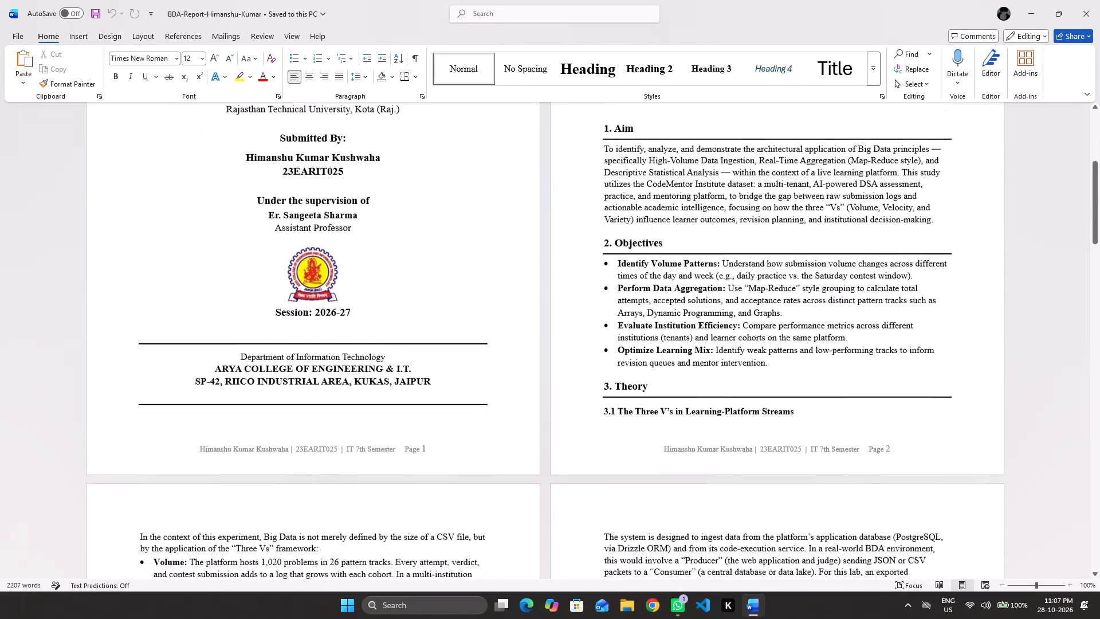
scroll(450, 260, down, 6)
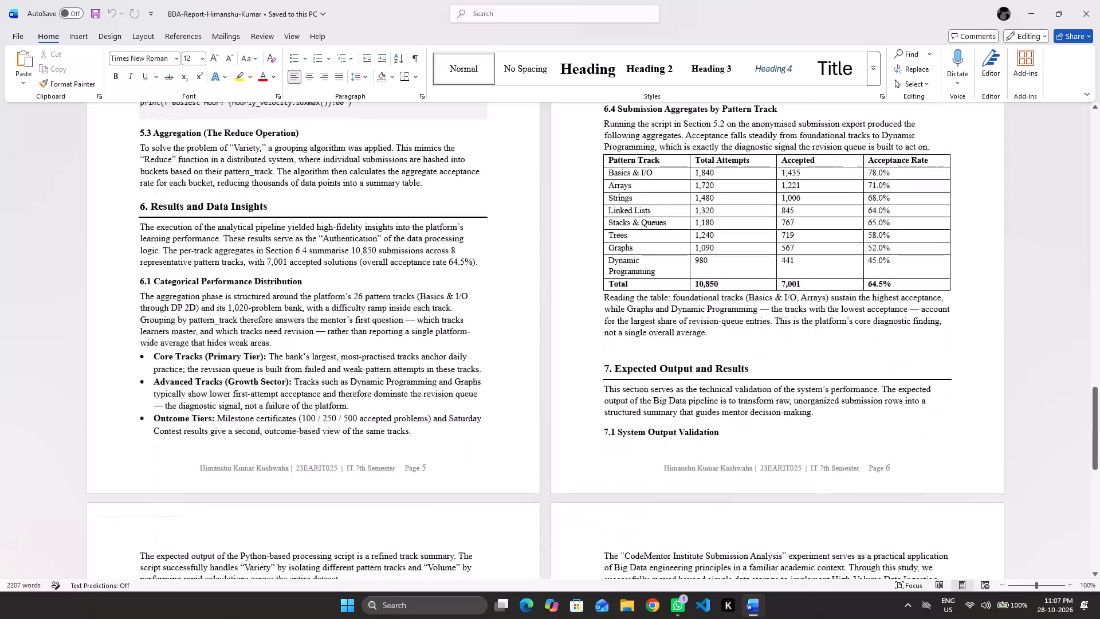
scroll(450, 260, down, 3)
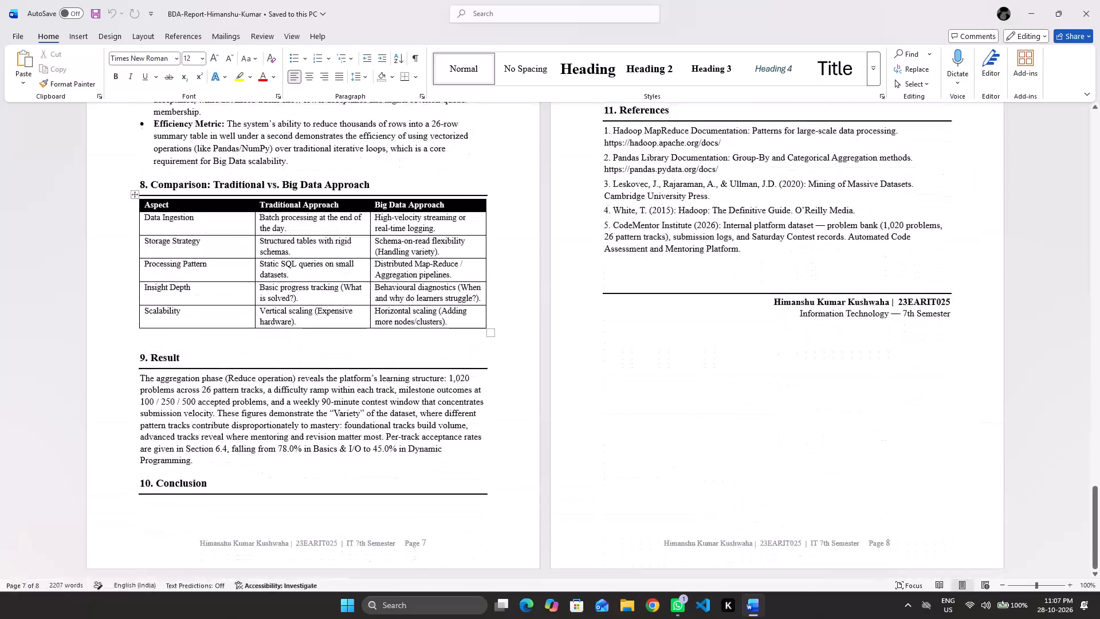
scroll(450, 260, up, 11)
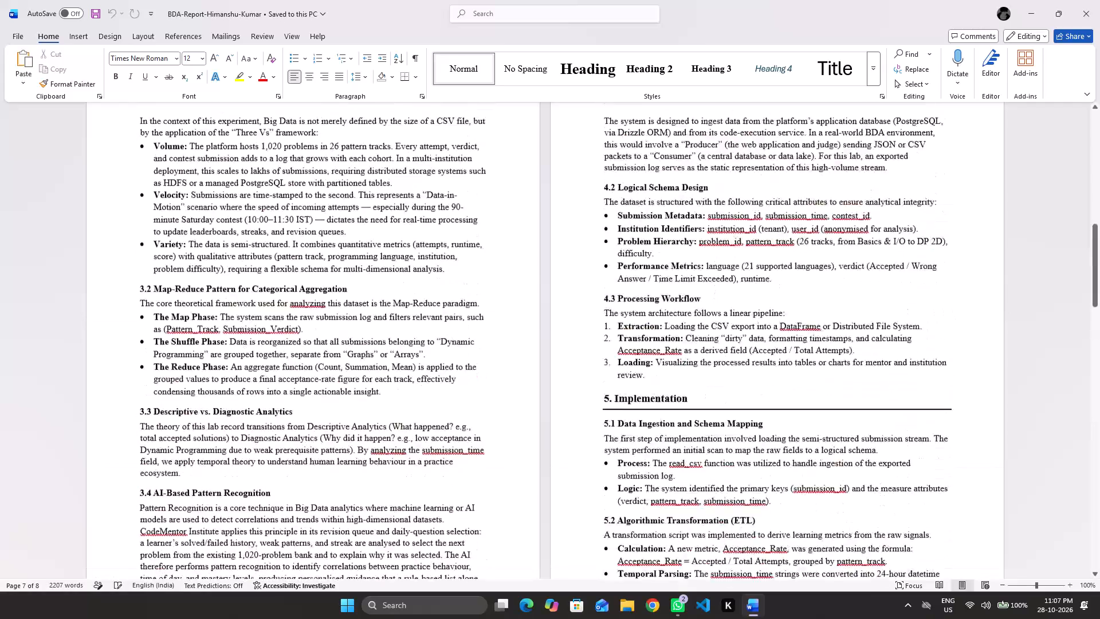
scroll(450, 260, up, 2)
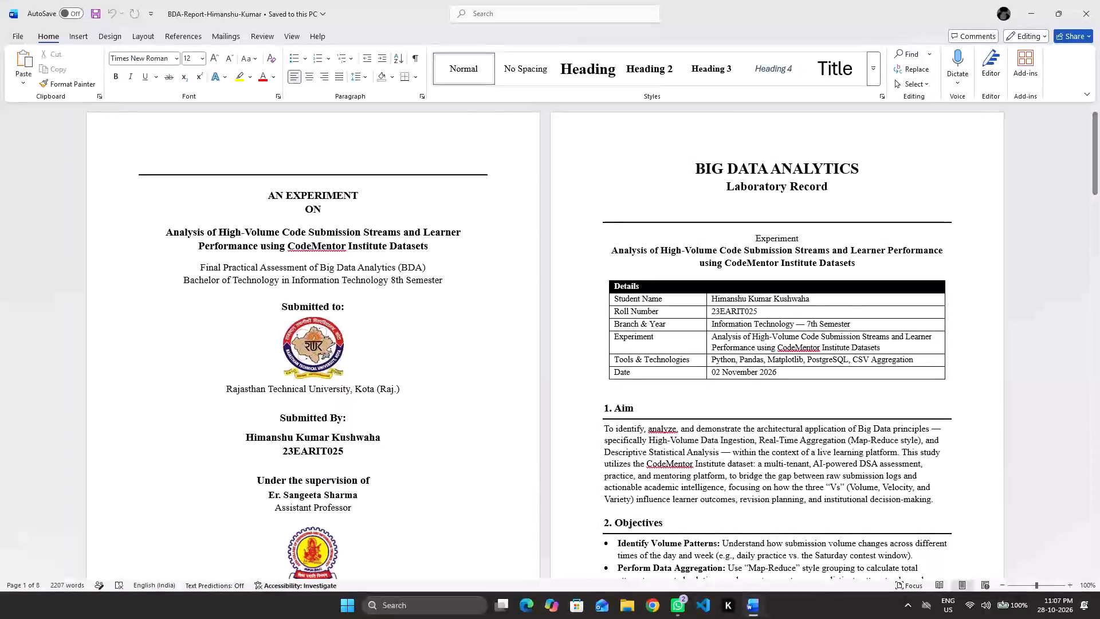